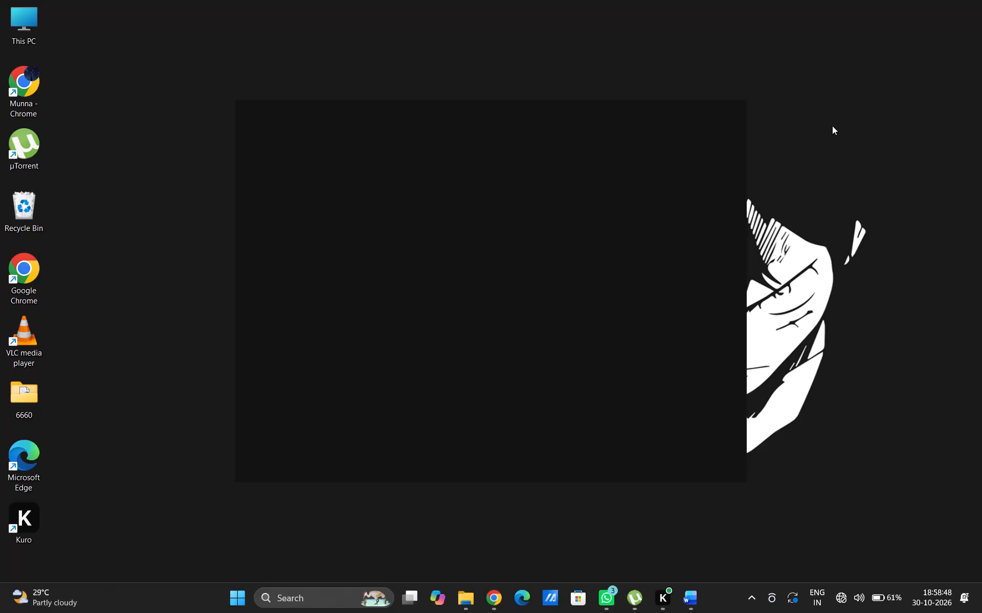
Open a Chrome browser window using the desktop shortcut for the personal profile.
click(0, 80)
click(34, 91)
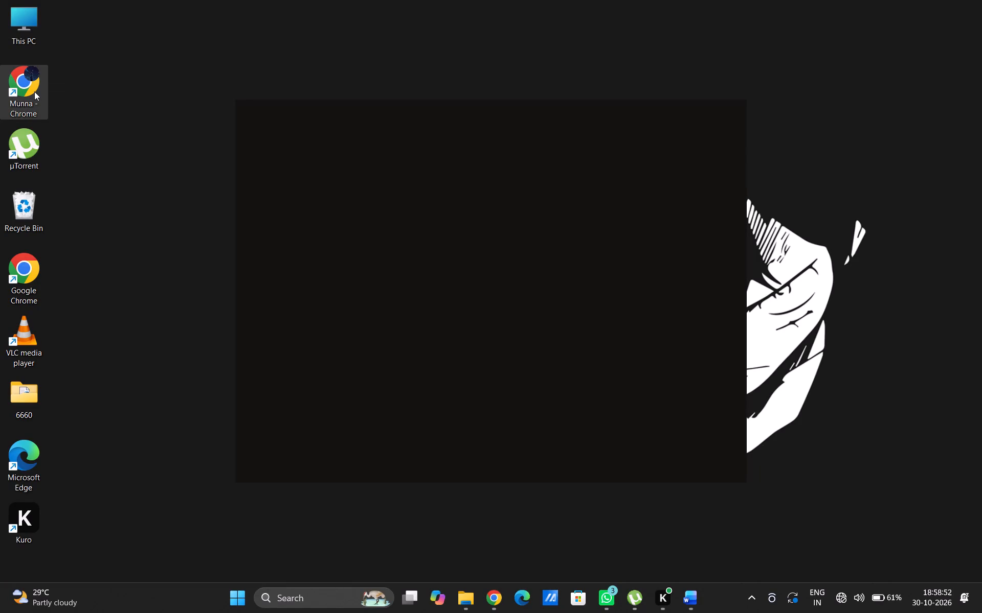
double_click(34, 91)
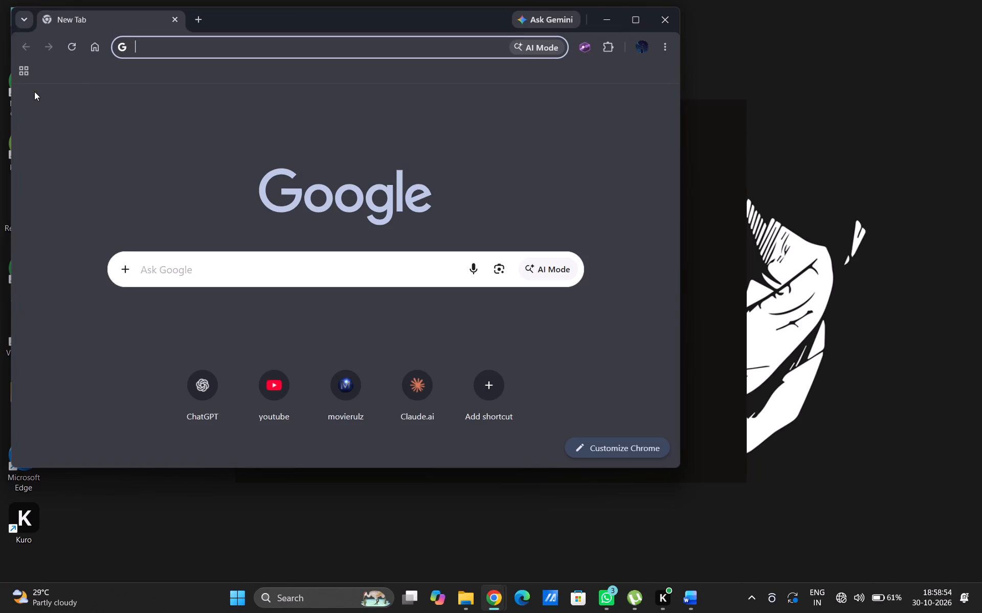
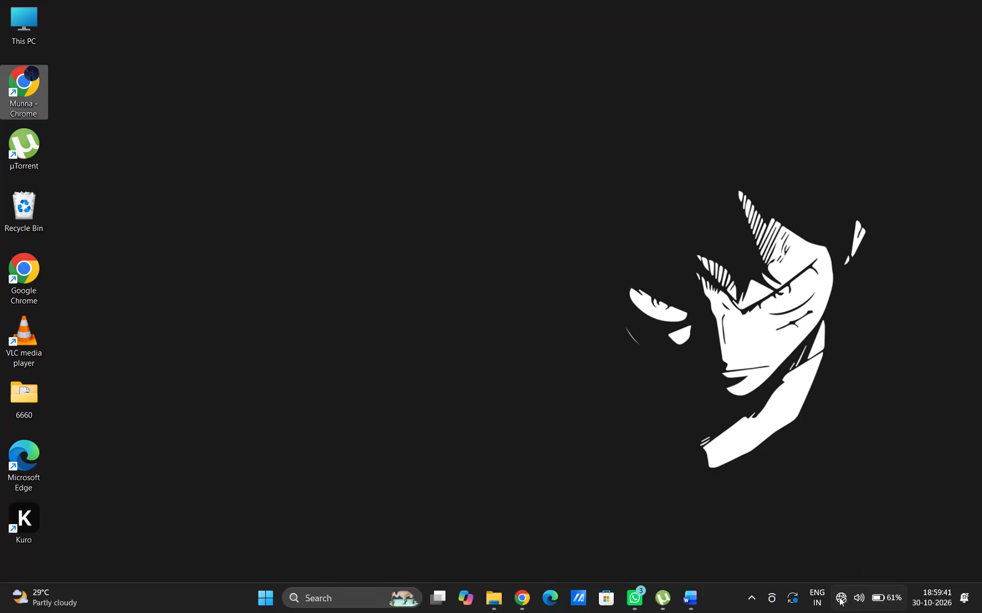
Open the Windows quick settings to check the network connection status.
click(838, 597)
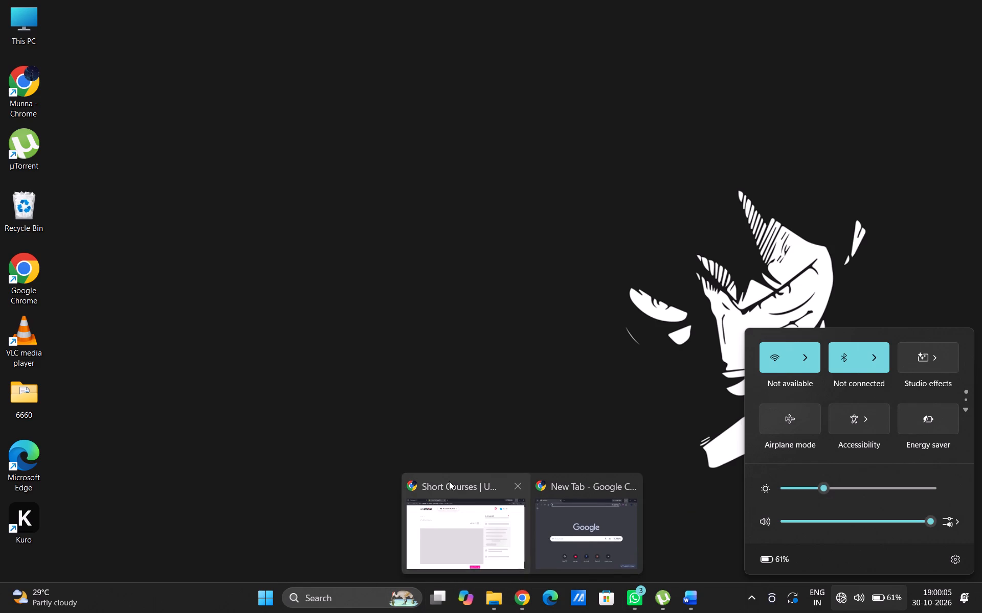
Dismiss the Windows quick settings and lower the laptop's screen brightness.
click(477, 380)
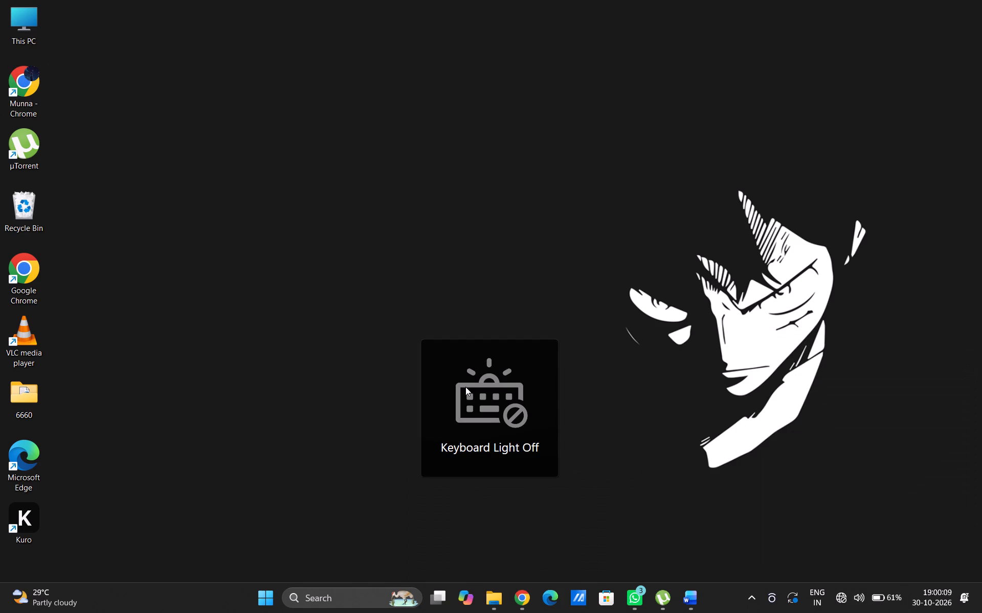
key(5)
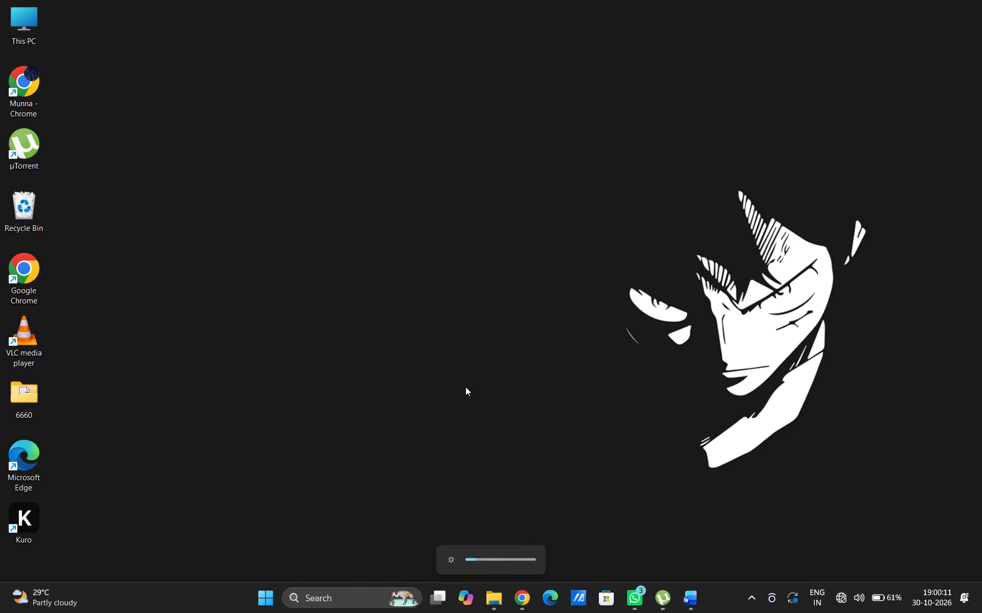
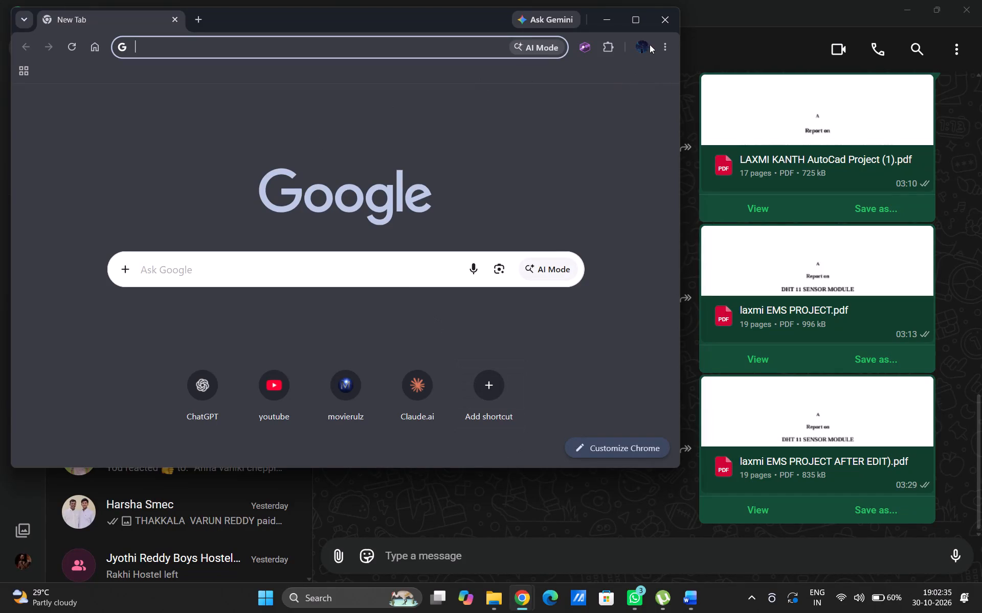
Snap the new Chrome window to the left half of the screen for a side-by-side layout.
click(632, 20)
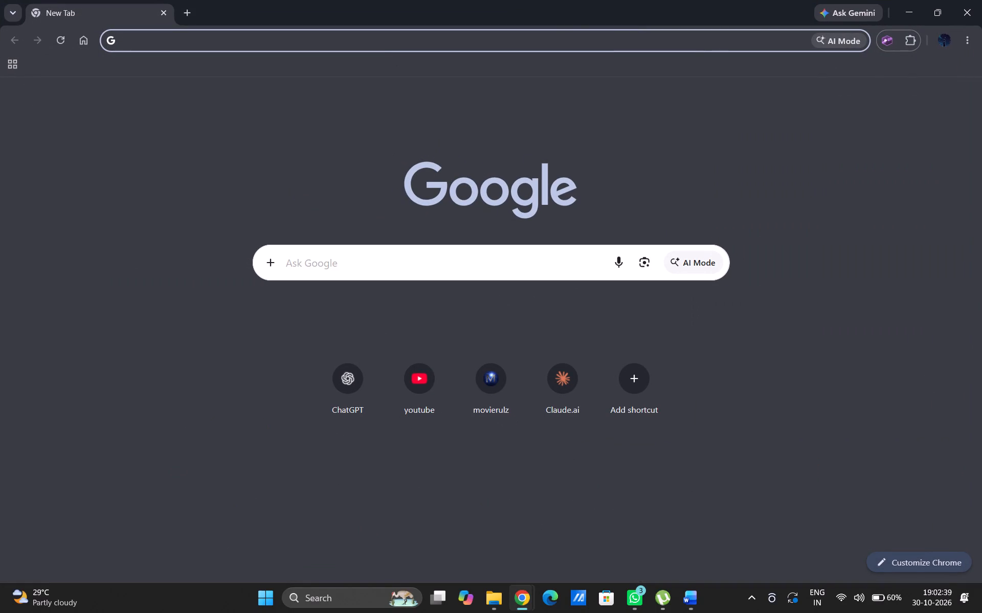
click(345, 43)
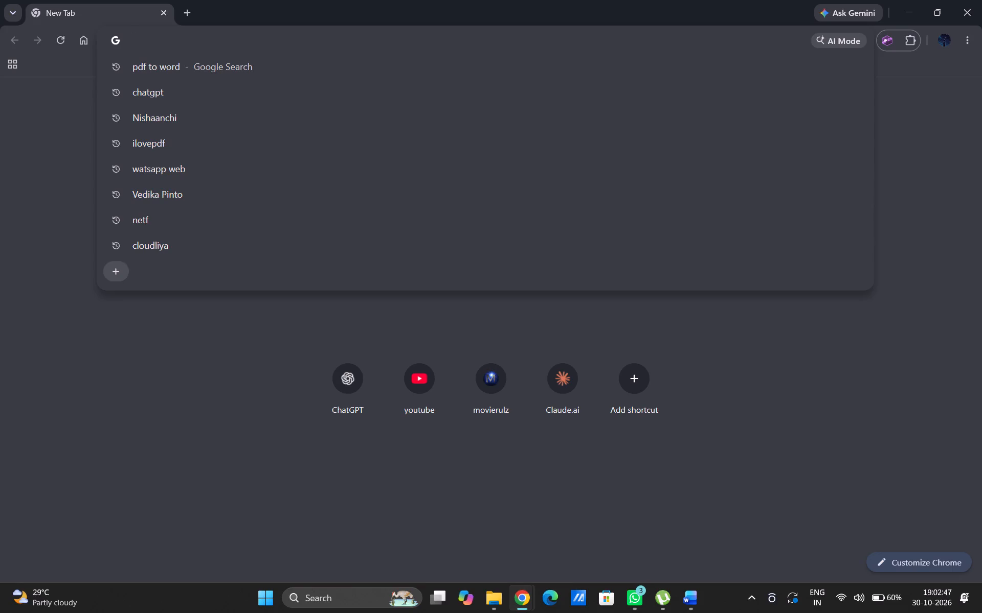
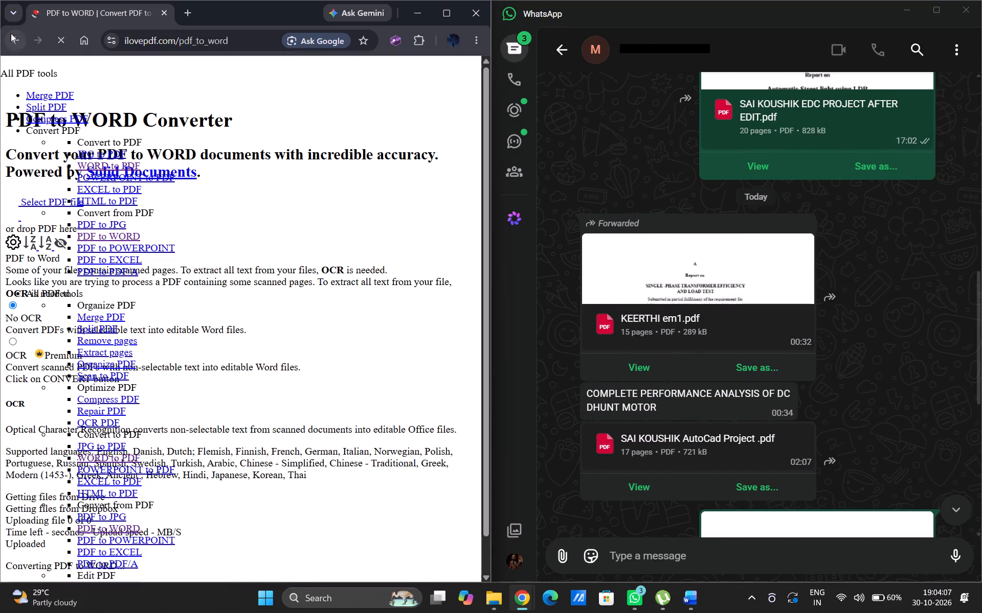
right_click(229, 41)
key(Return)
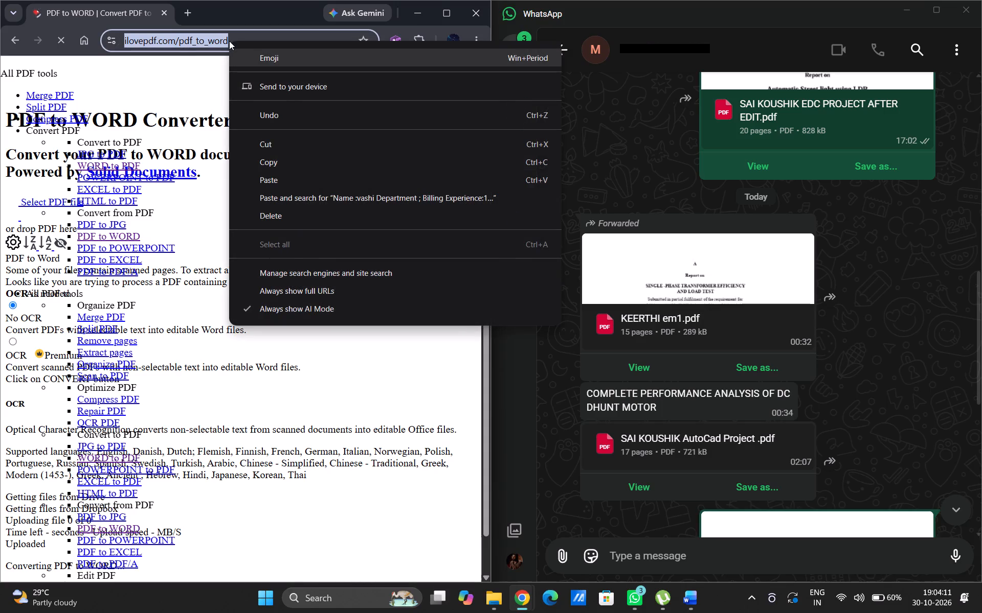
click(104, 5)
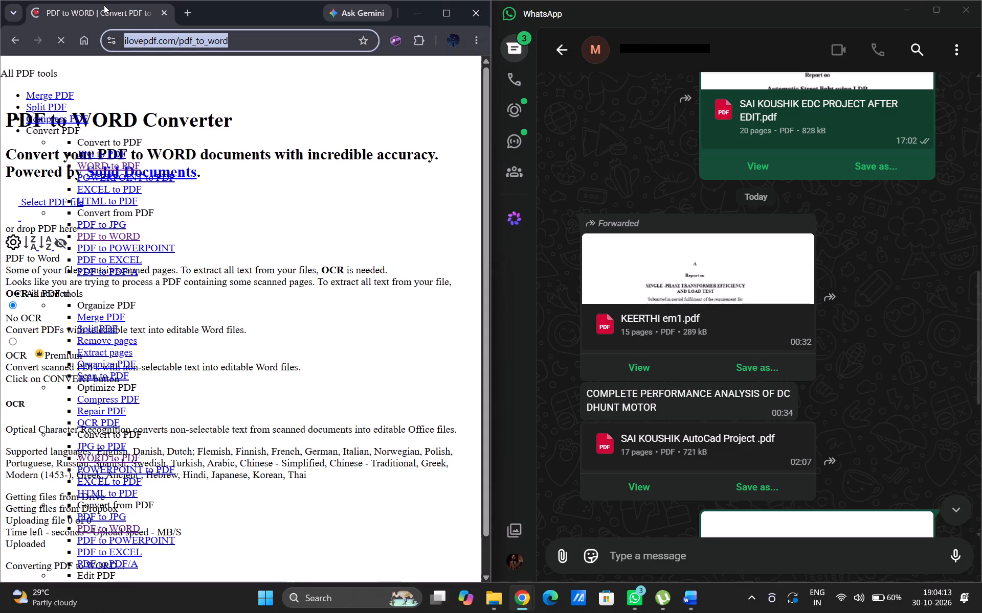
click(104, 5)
Reopen the iLovePDF converter through the "PDF to WORD" link under Convert from PDF on the partly loaded page.
click(104, 231)
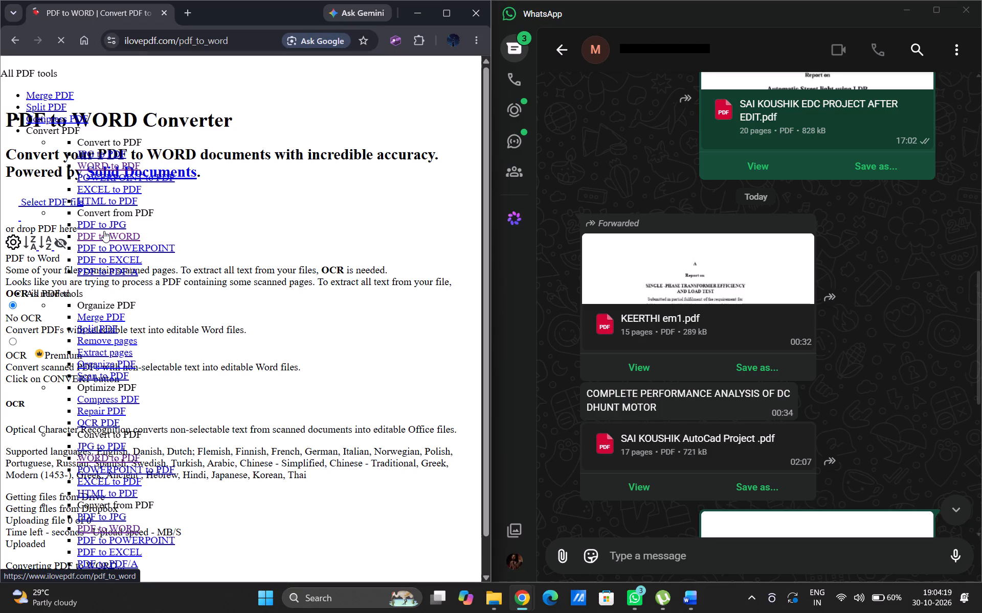
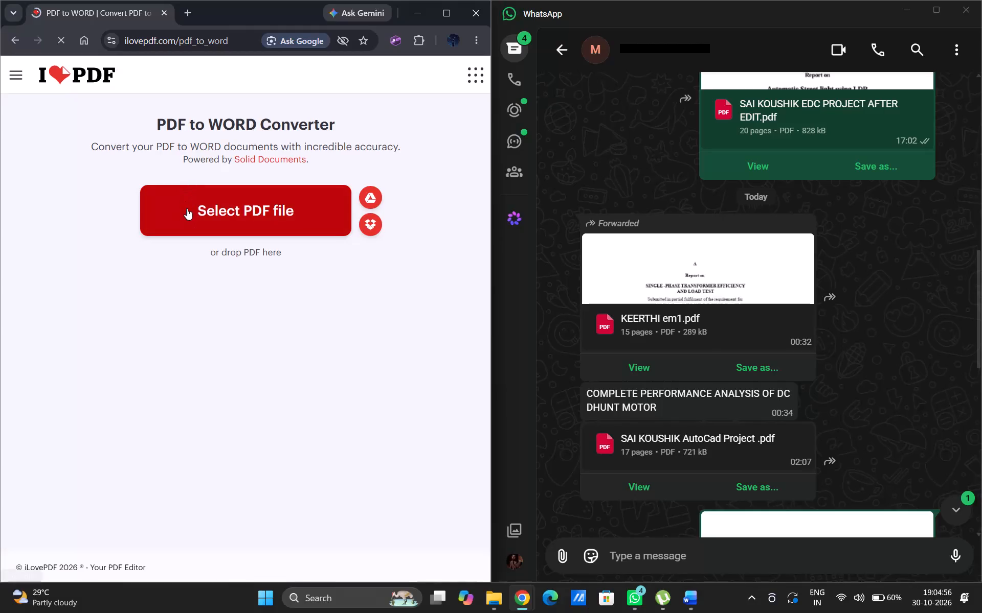
Open the file chooser to pick a PDF for conversion to Word.
click(187, 208)
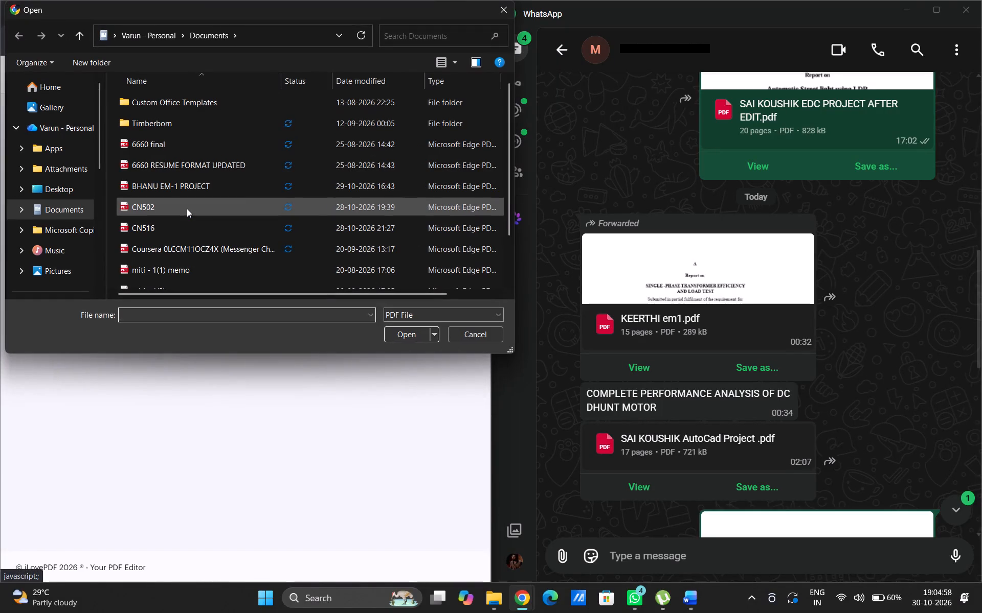
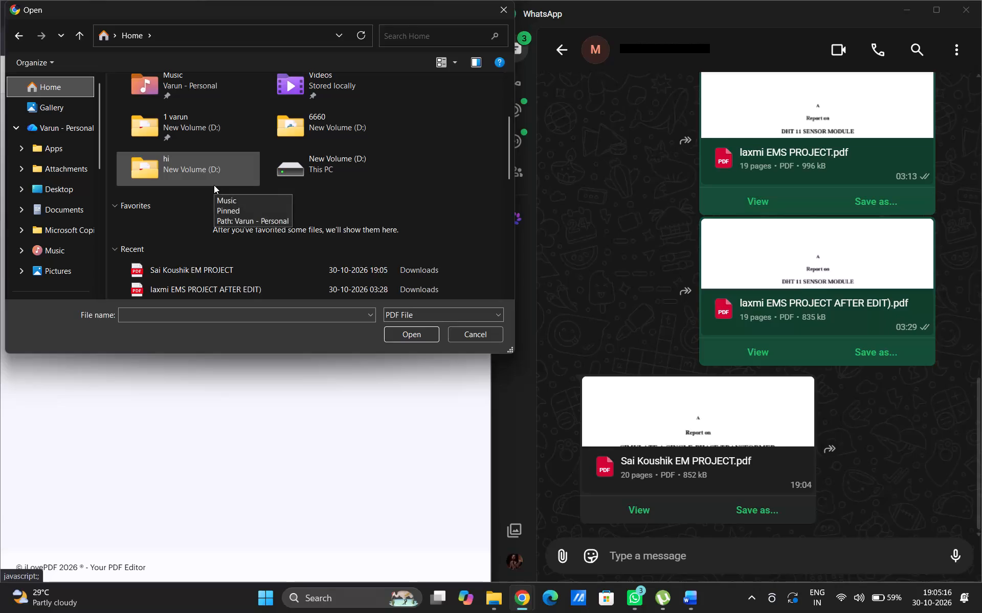
Load the recent EM PROJECT PDF from Downloads into the PDF to Word converter.
click(210, 272)
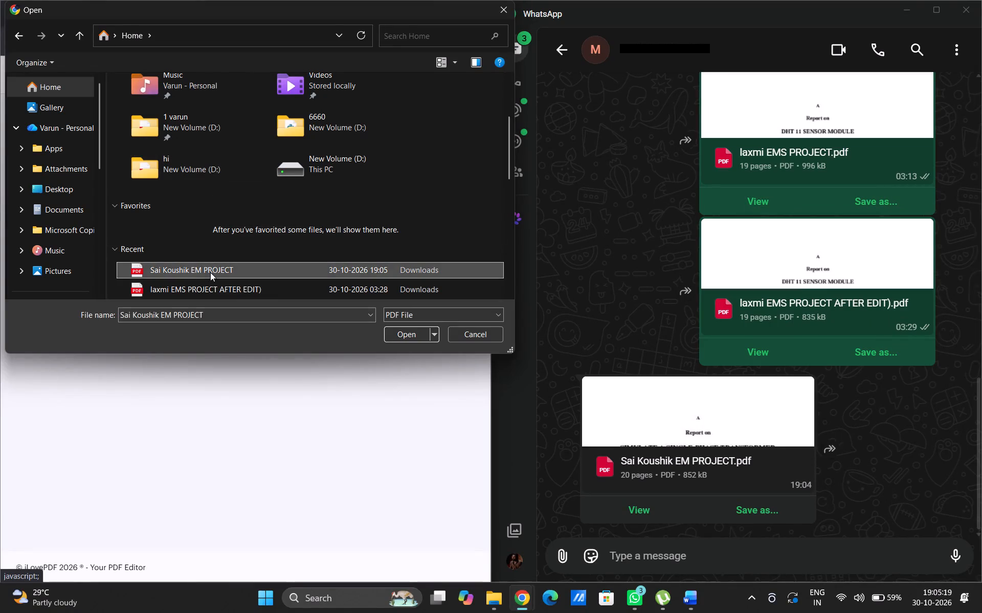
click(404, 330)
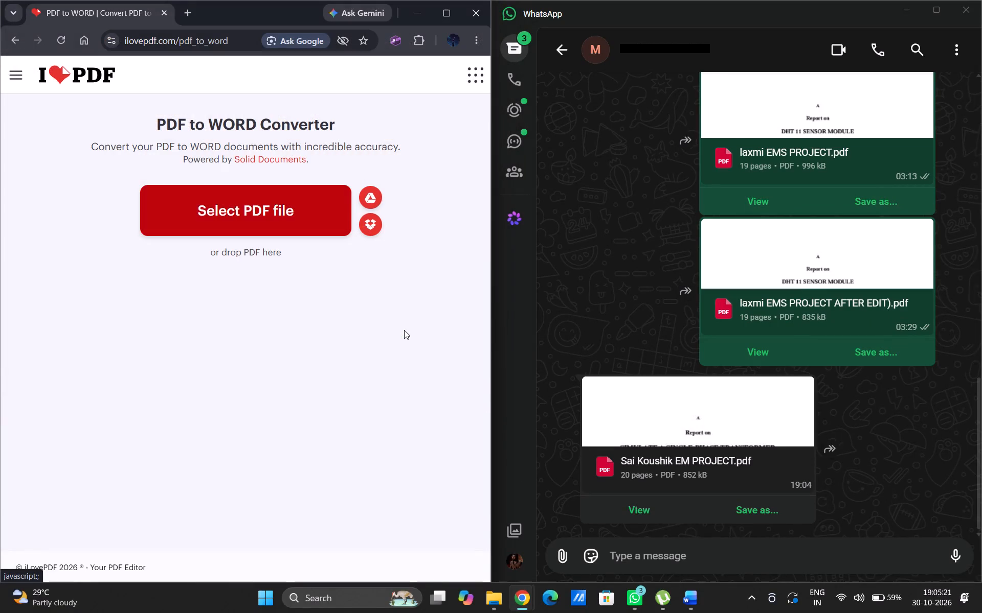
Select the same EM PROJECT PDF again from the Downloads folder and load it into the PDF to Word converter.
click(280, 218)
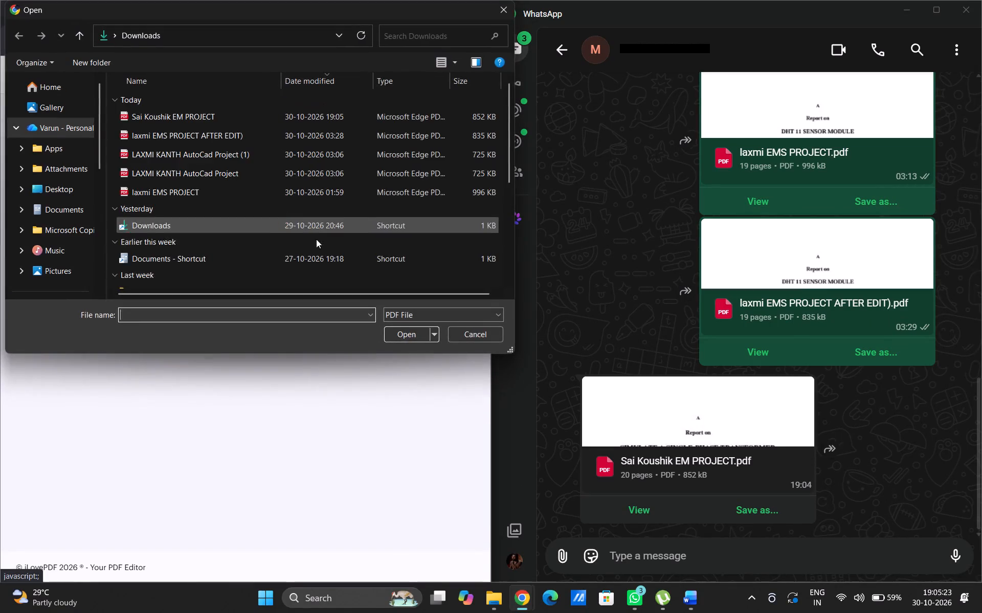
click(502, 9)
click(264, 203)
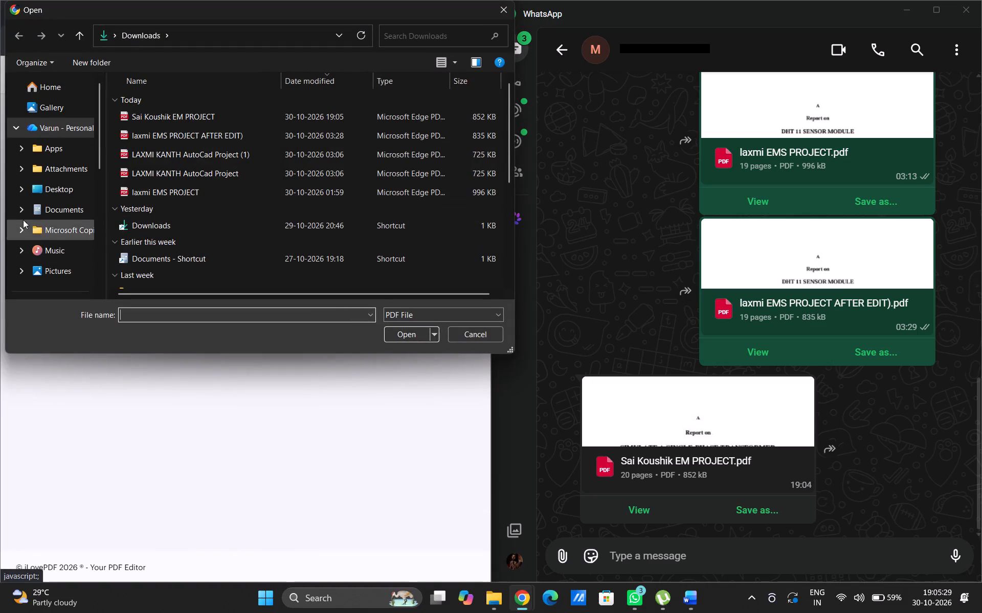
click(156, 110)
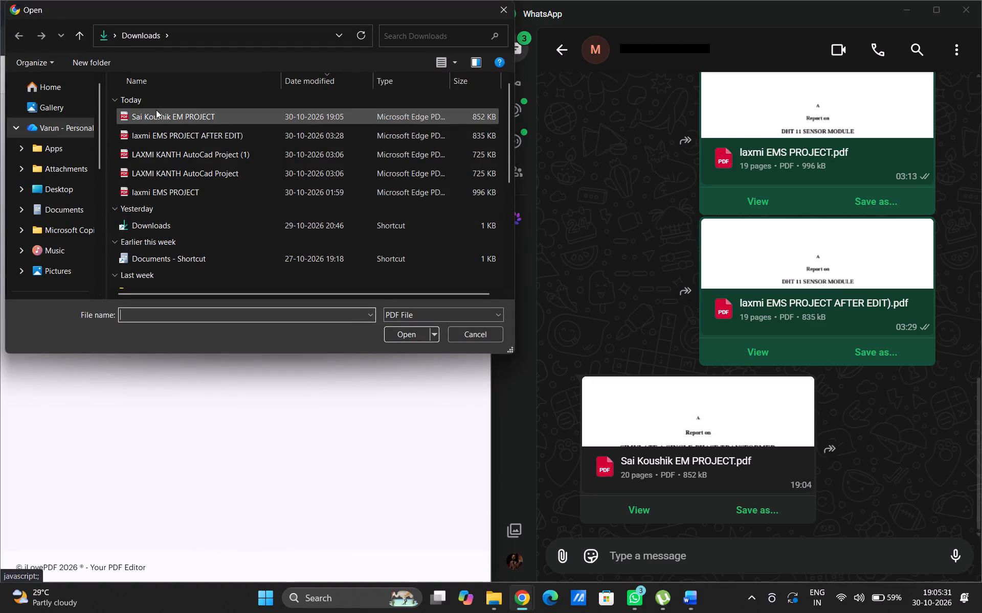
click(408, 333)
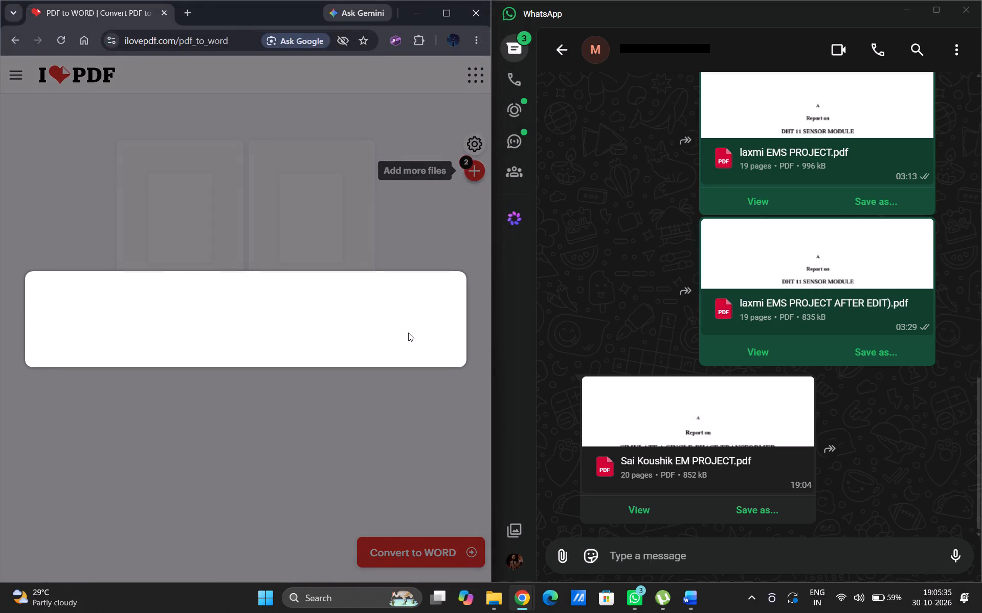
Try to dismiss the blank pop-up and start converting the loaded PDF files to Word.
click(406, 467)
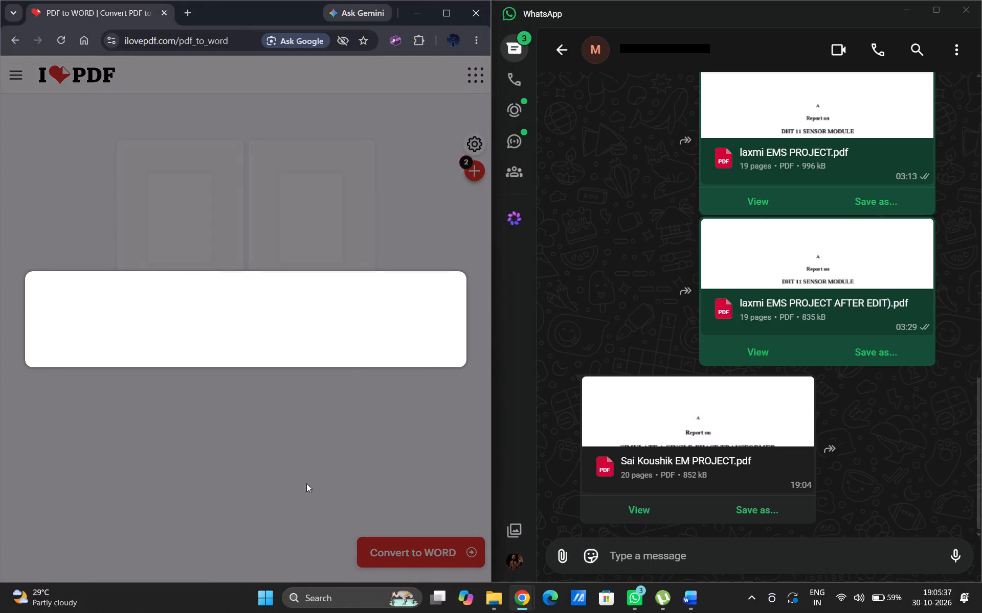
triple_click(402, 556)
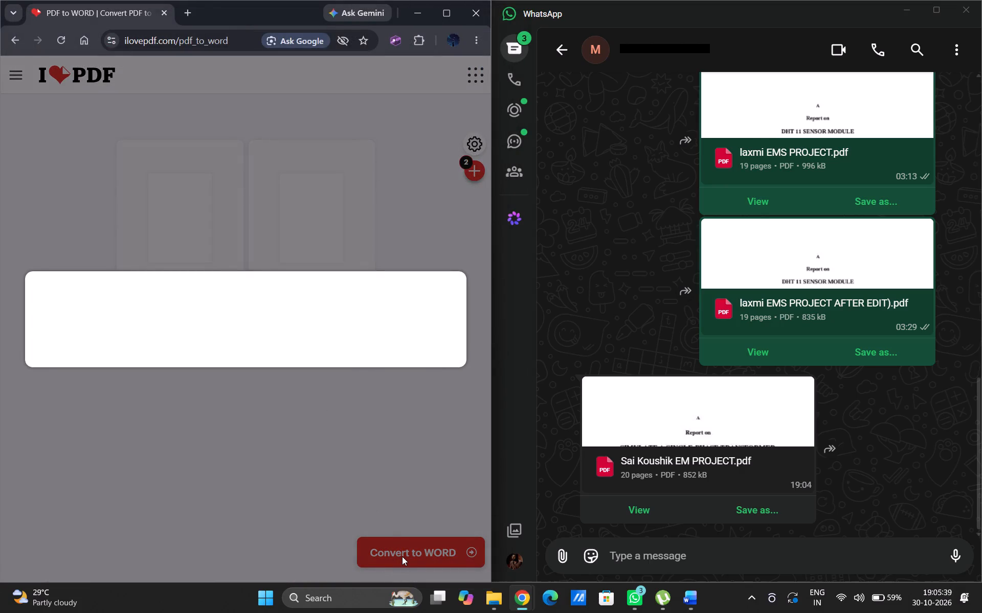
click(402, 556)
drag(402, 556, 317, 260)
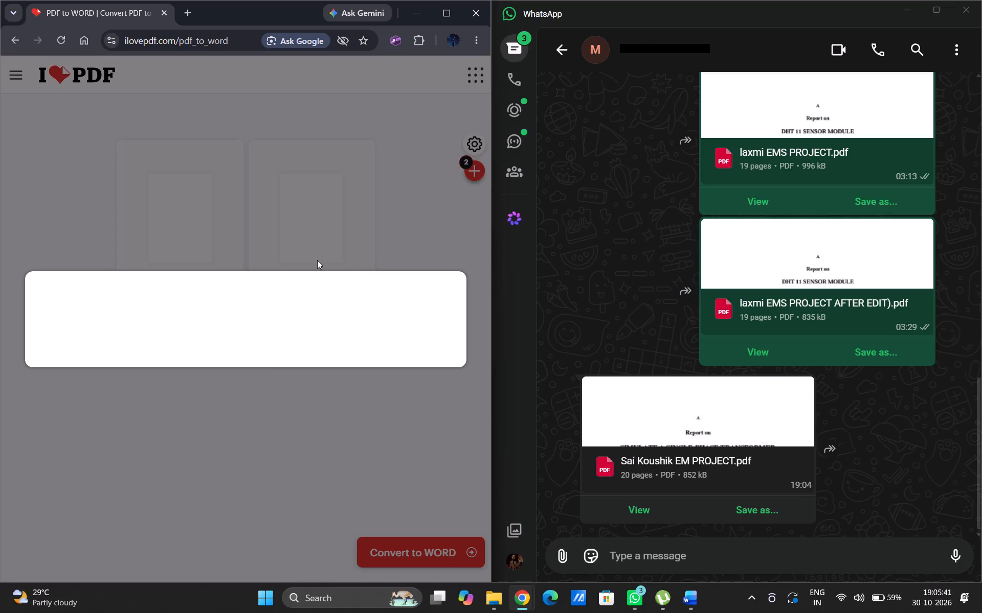
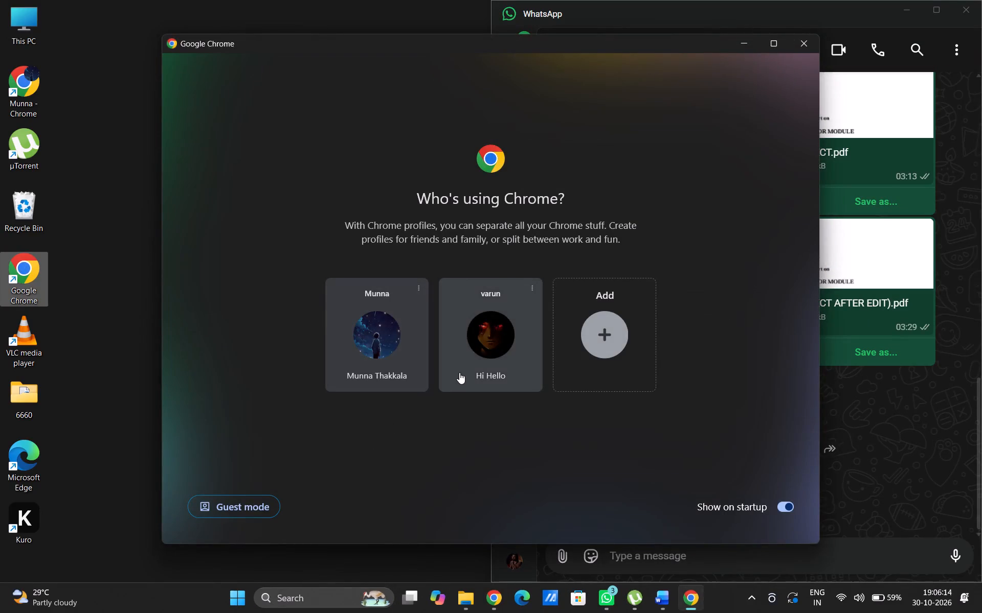
Open Chrome with the varun profile and run the previous Google search for "pdf to word".
click(464, 369)
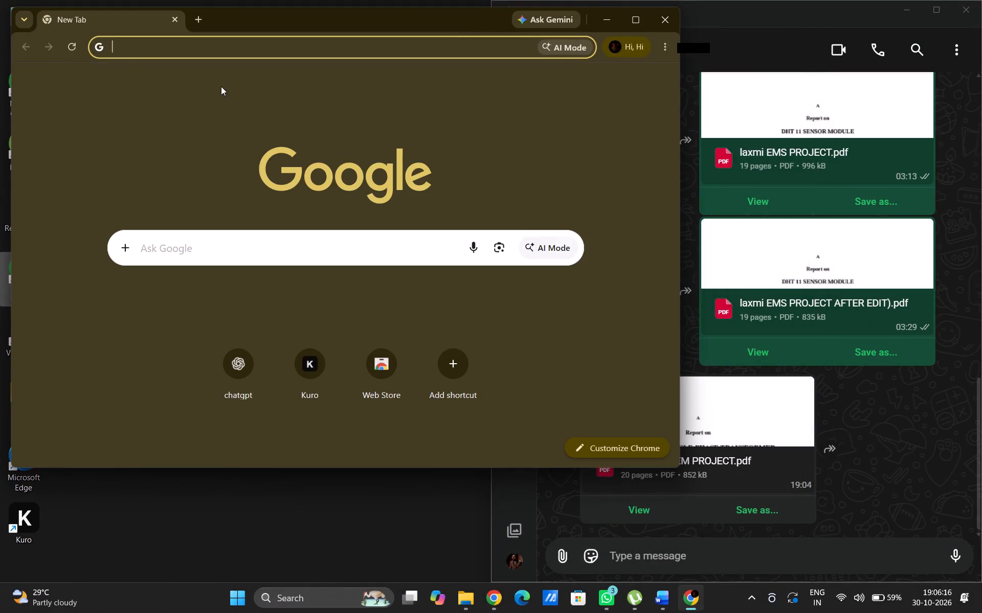
click(124, 44)
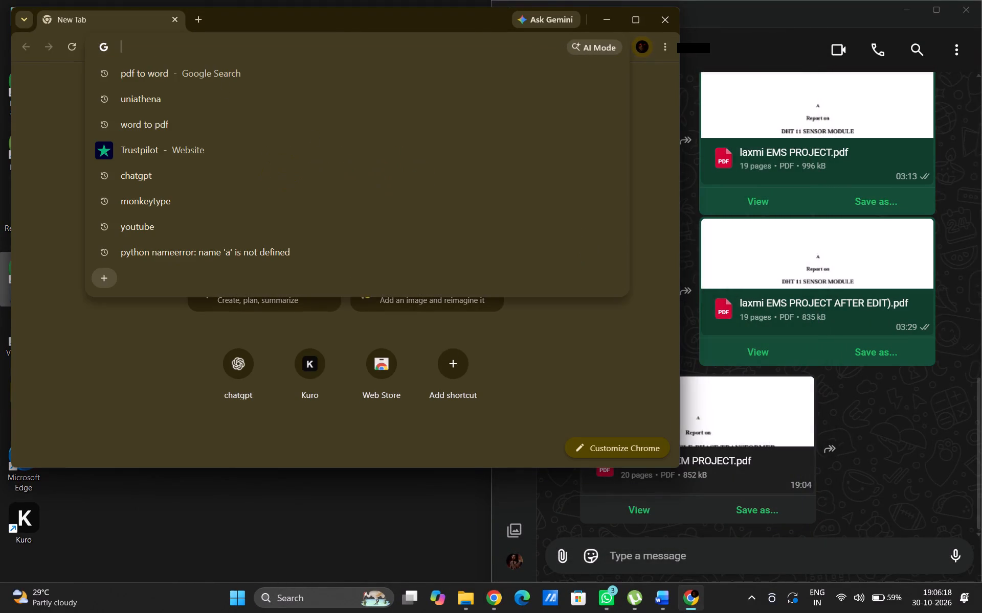
right_click(166, 79)
click(158, 72)
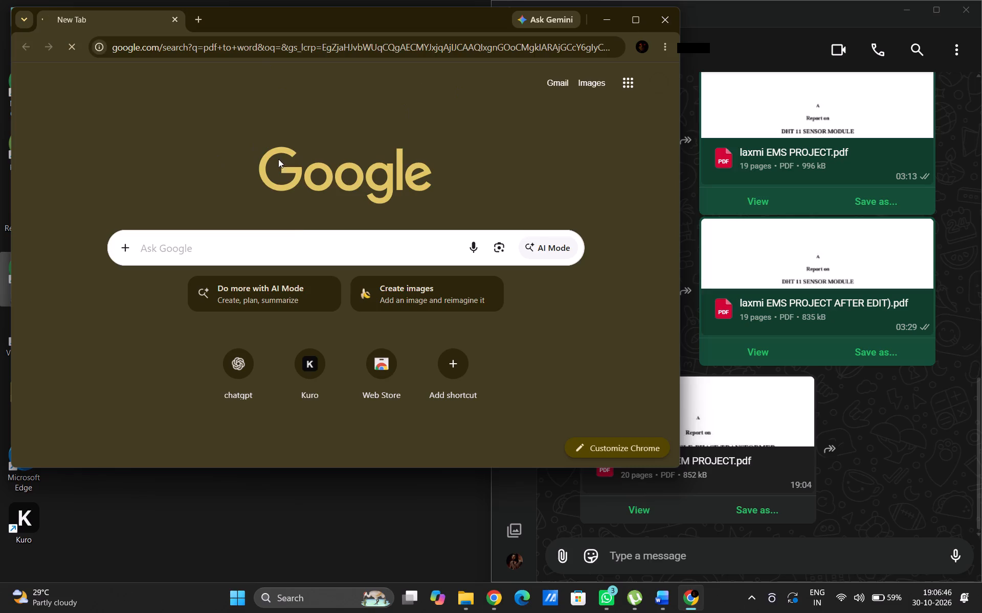
Check the Wi-Fi connection in the Windows quick settings, including the list of available networks, and close it.
click(837, 590)
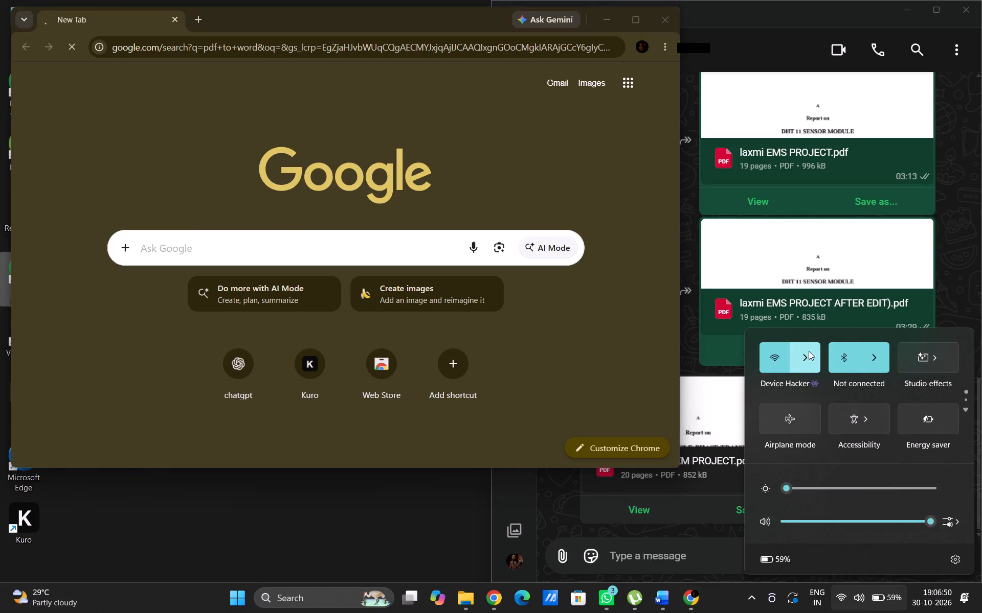
click(806, 351)
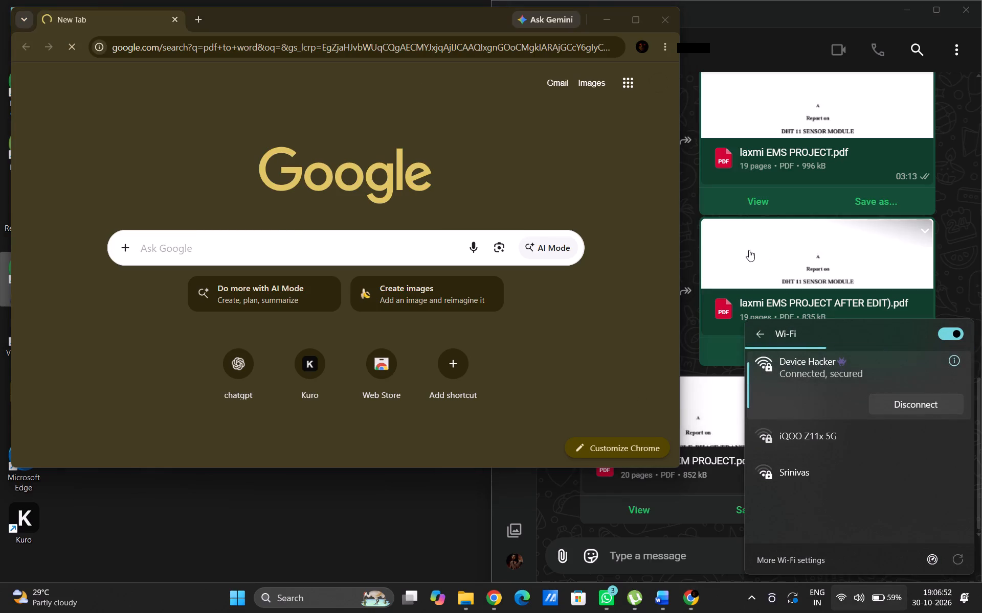
click(307, 501)
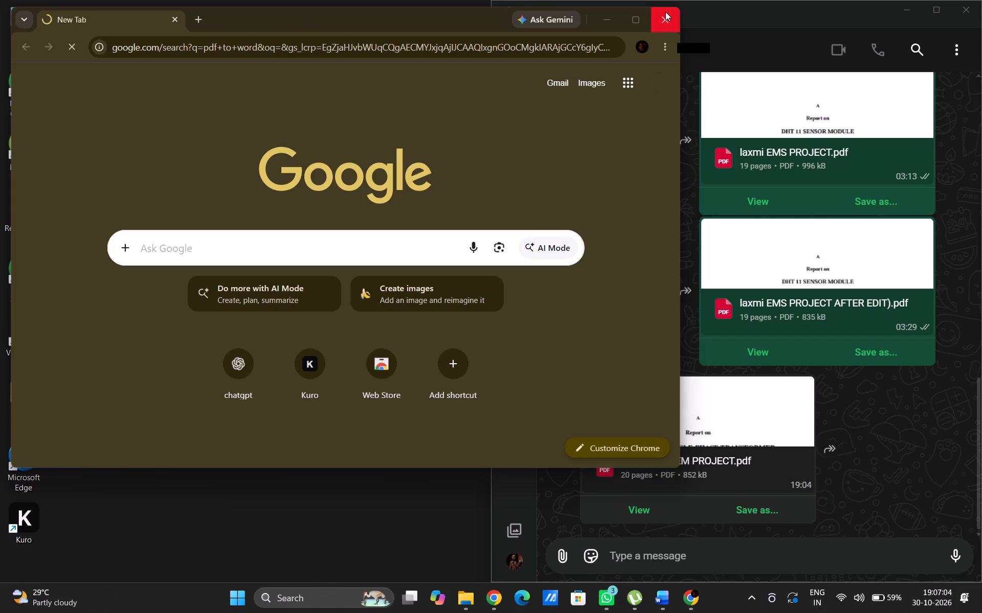
click(640, 11)
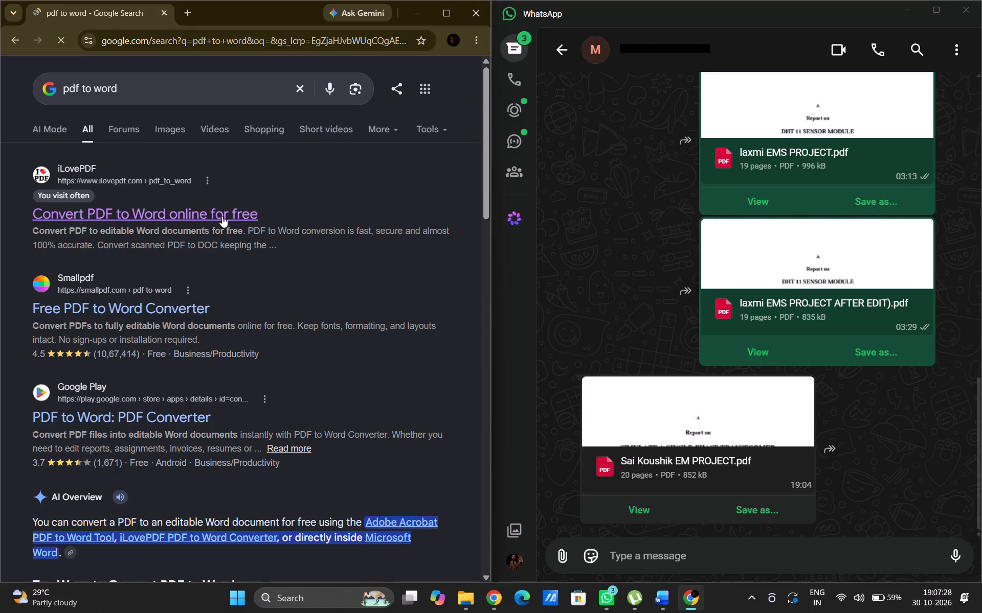
click(221, 216)
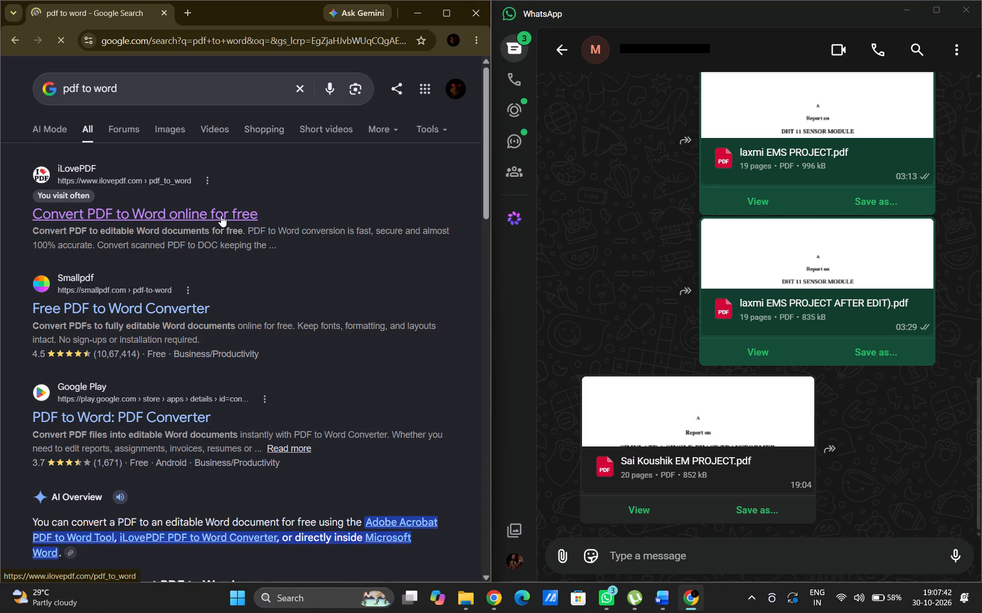
triple_click(221, 216)
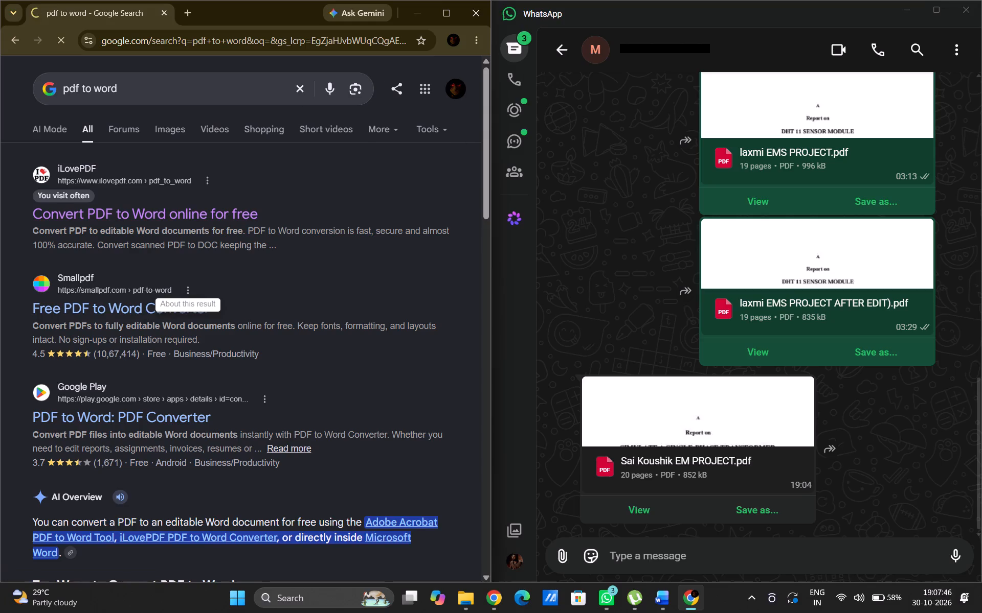
Open iLovePDF's PDF to Word converter from the "pdf to word" search results.
double_click(173, 211)
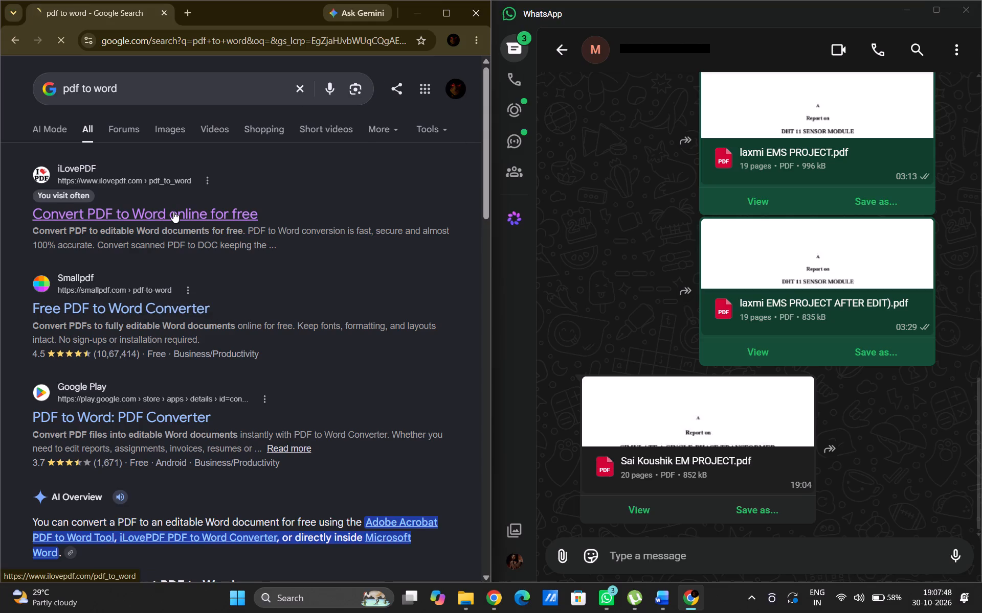
triple_click(167, 206)
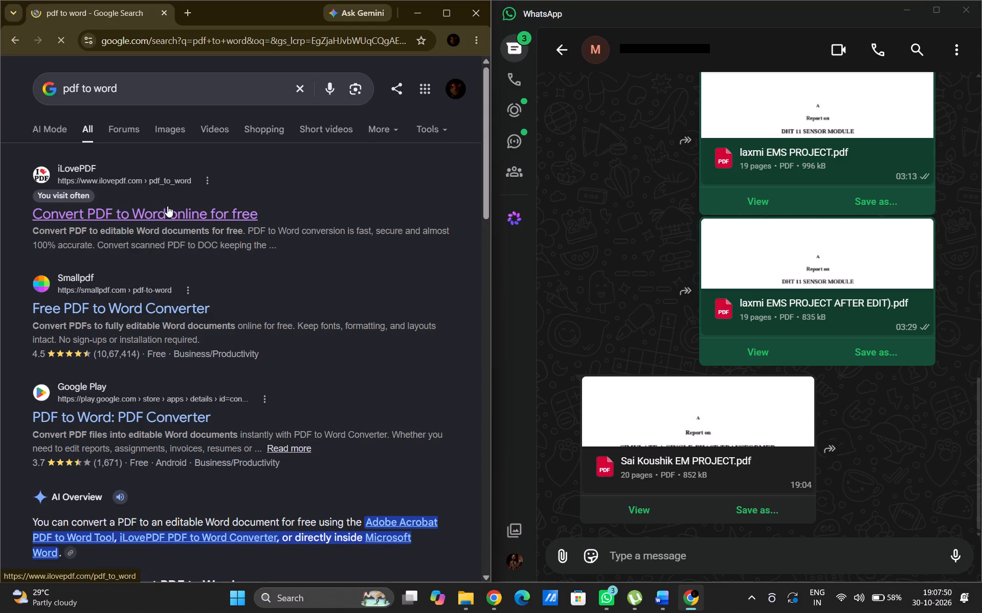
triple_click(167, 206)
double_click(167, 206)
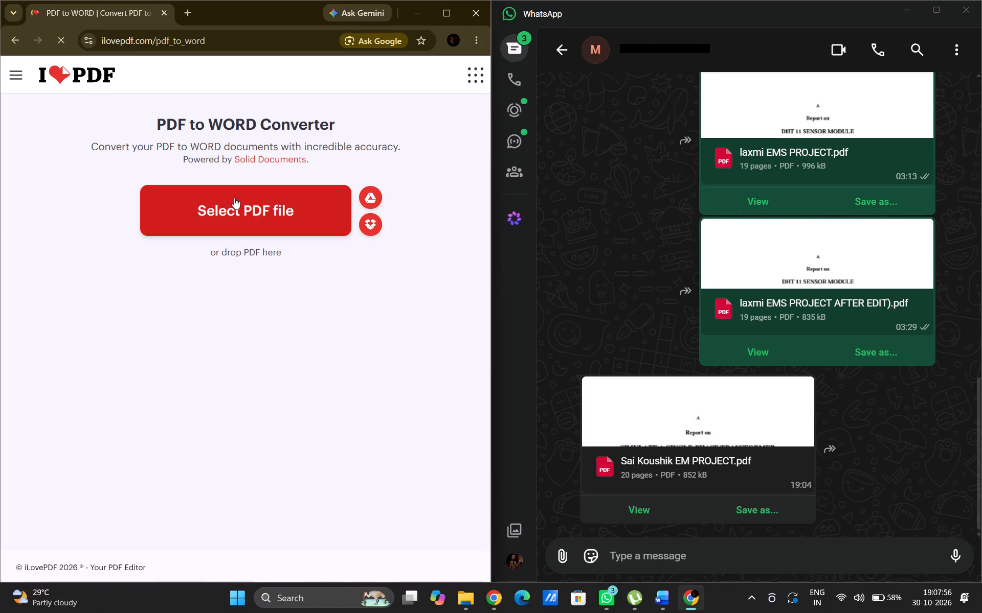
click(257, 212)
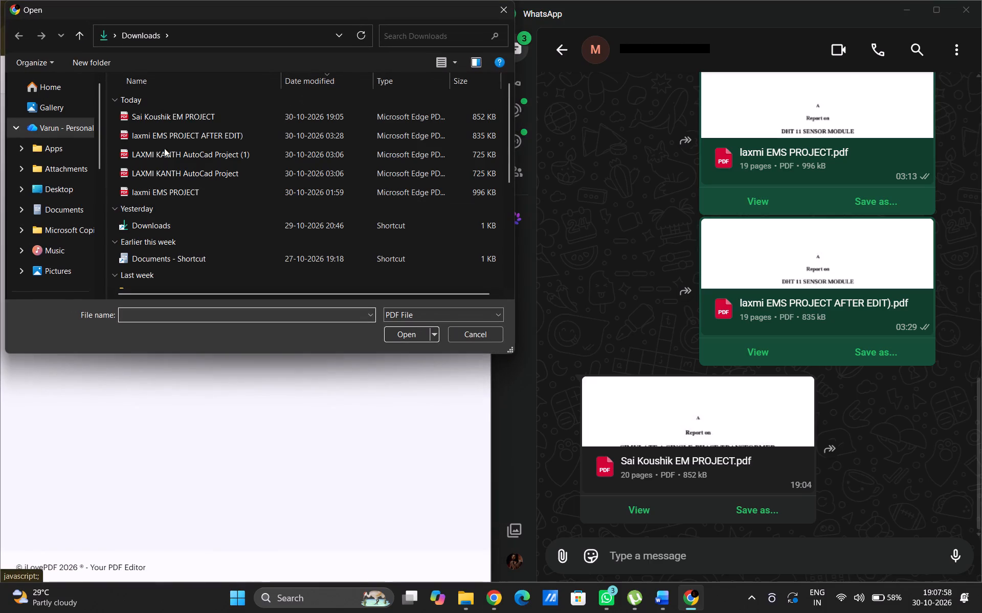
click(177, 110)
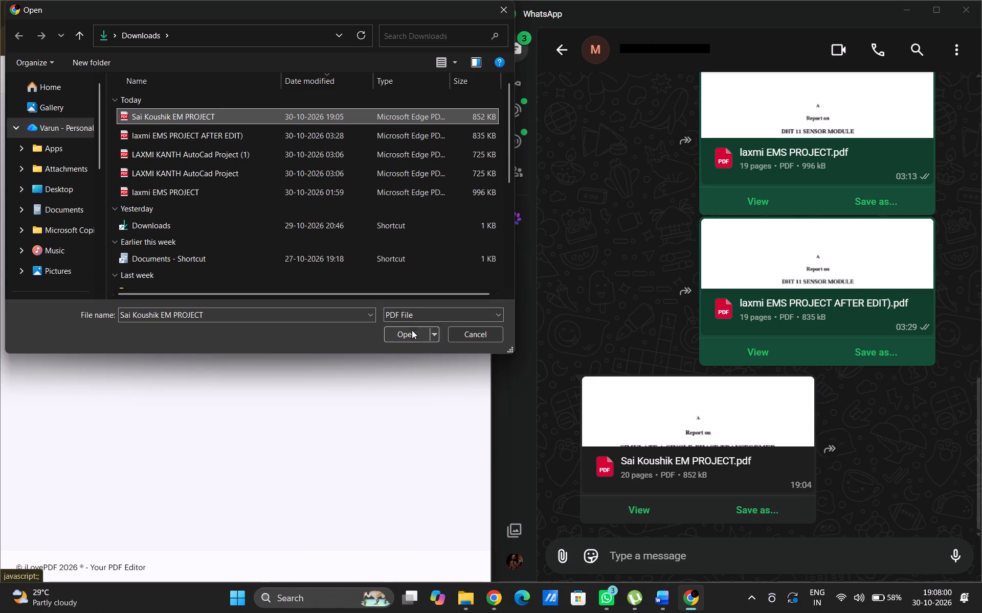
click(409, 327)
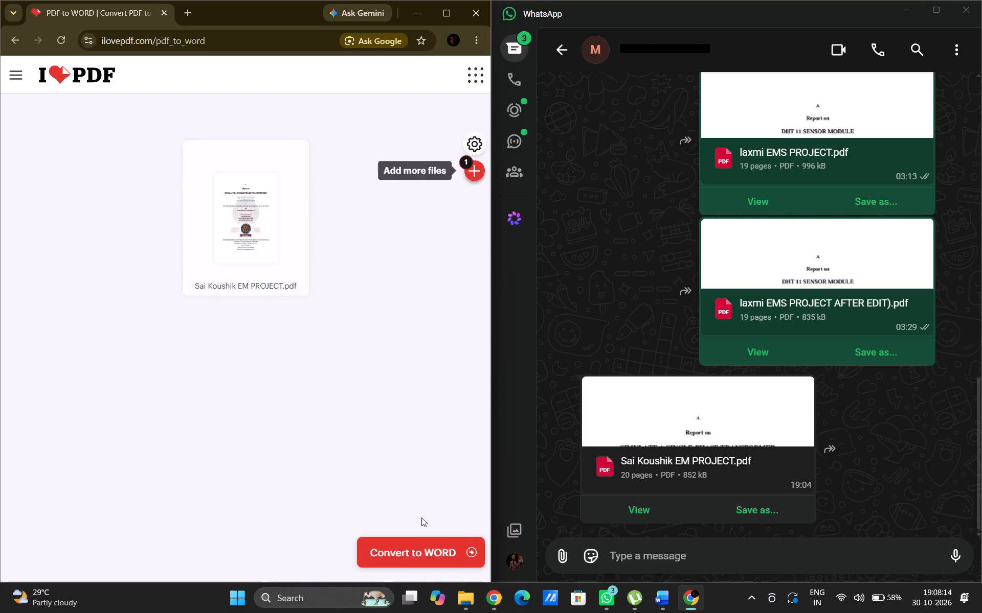
Start converting the loaded EM PROJECT PDF to Word.
click(451, 552)
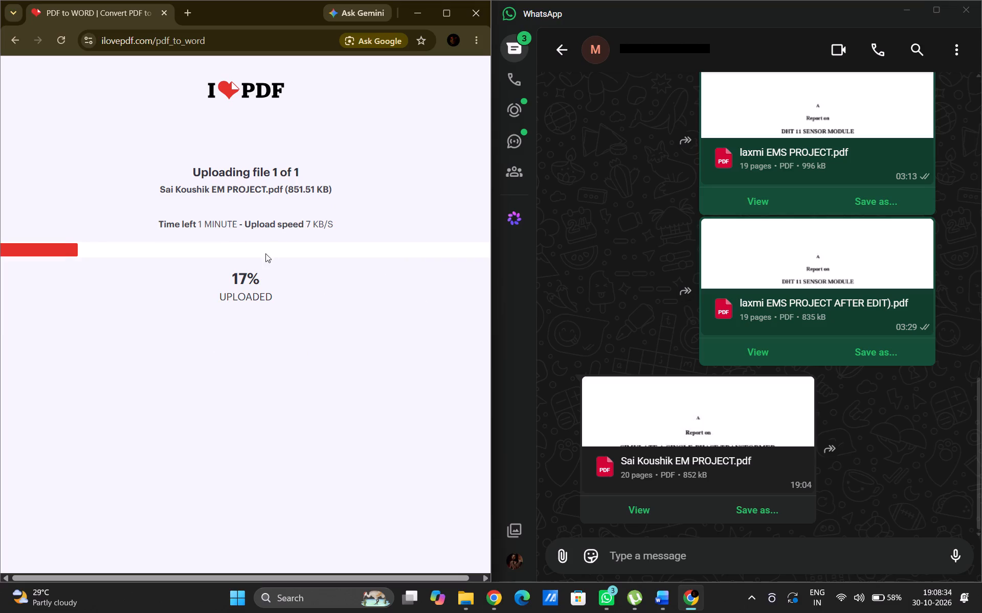
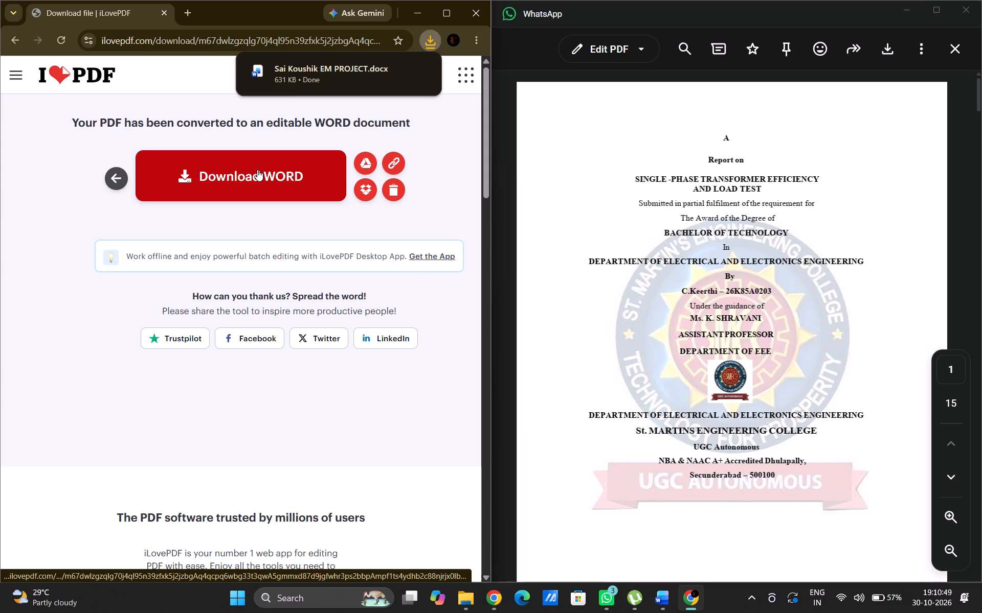
click(355, 63)
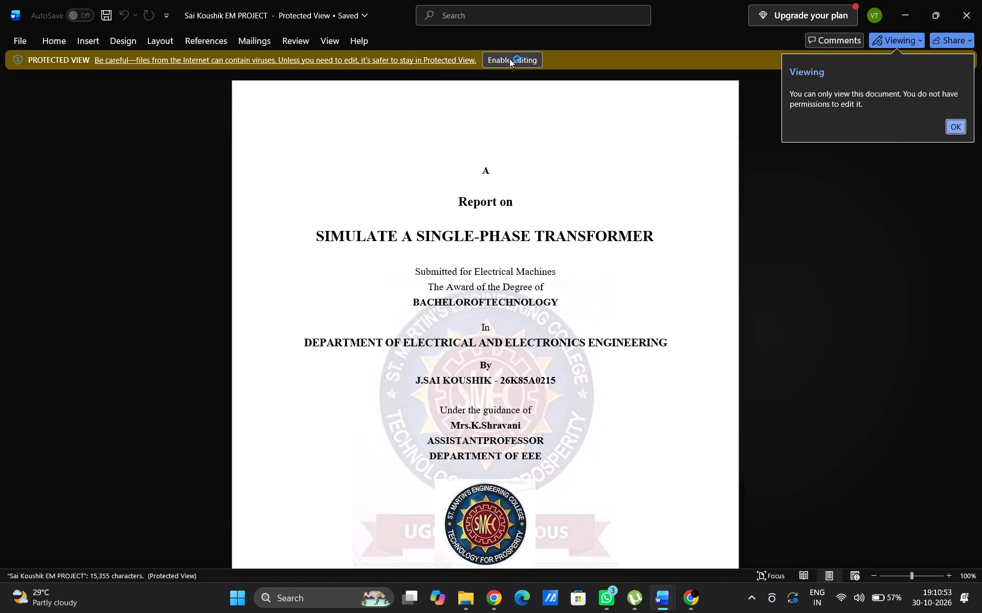
click(510, 57)
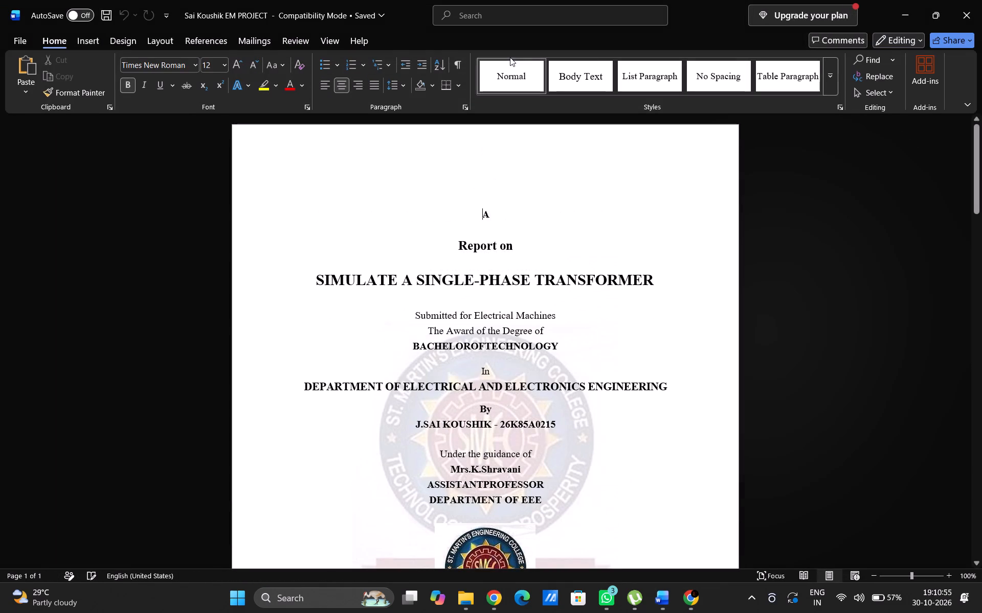
Tile the EM PROJECT Word document on the left half of the screen for side-by-side viewing.
key(super+Left)
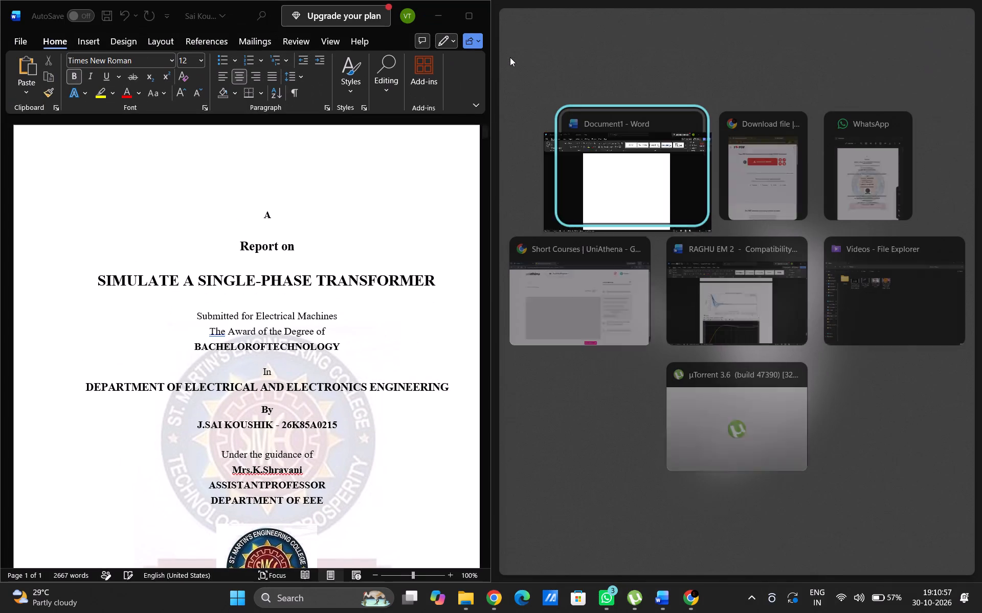
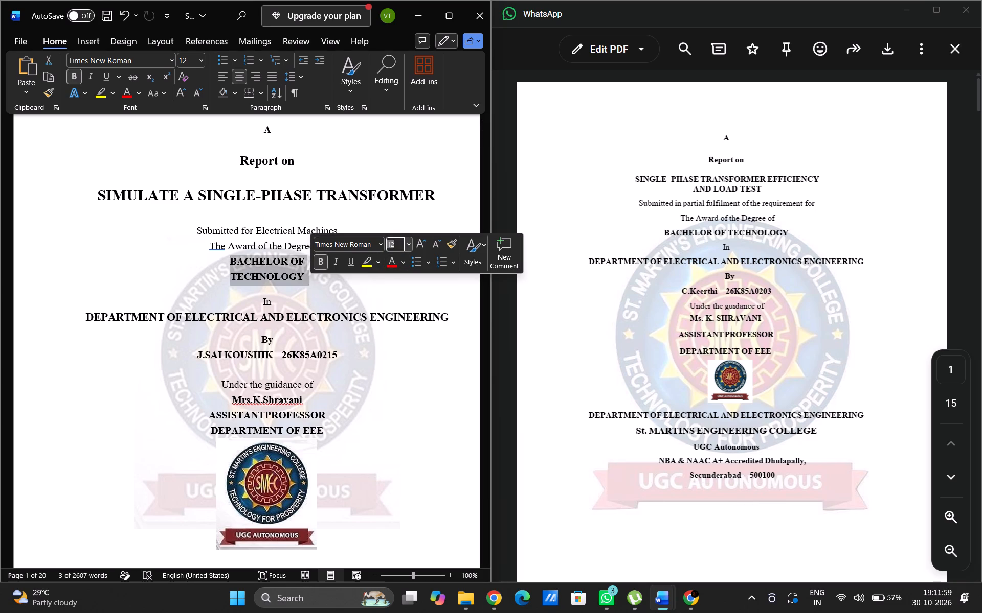
click(406, 245)
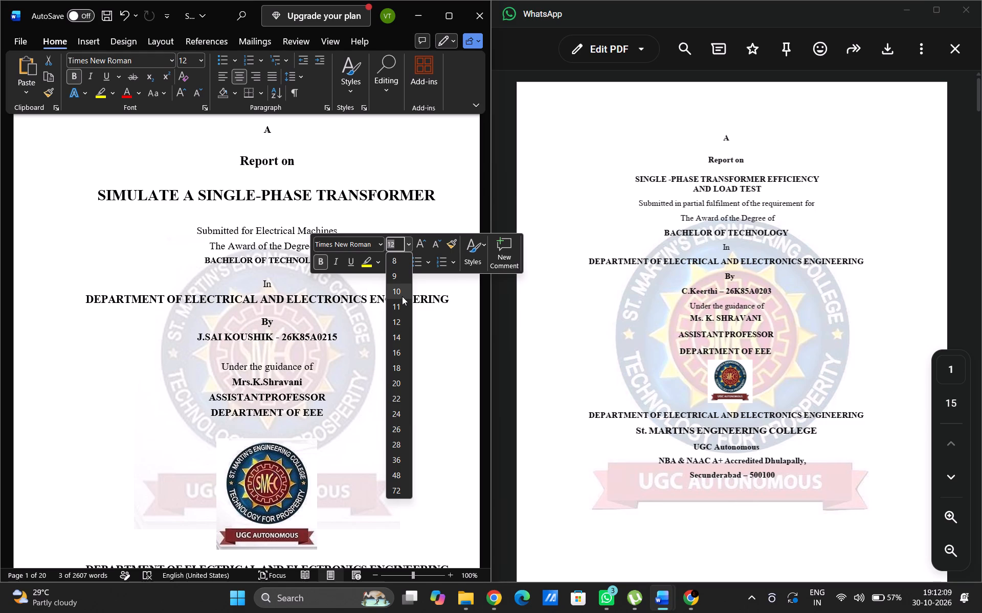
click(402, 296)
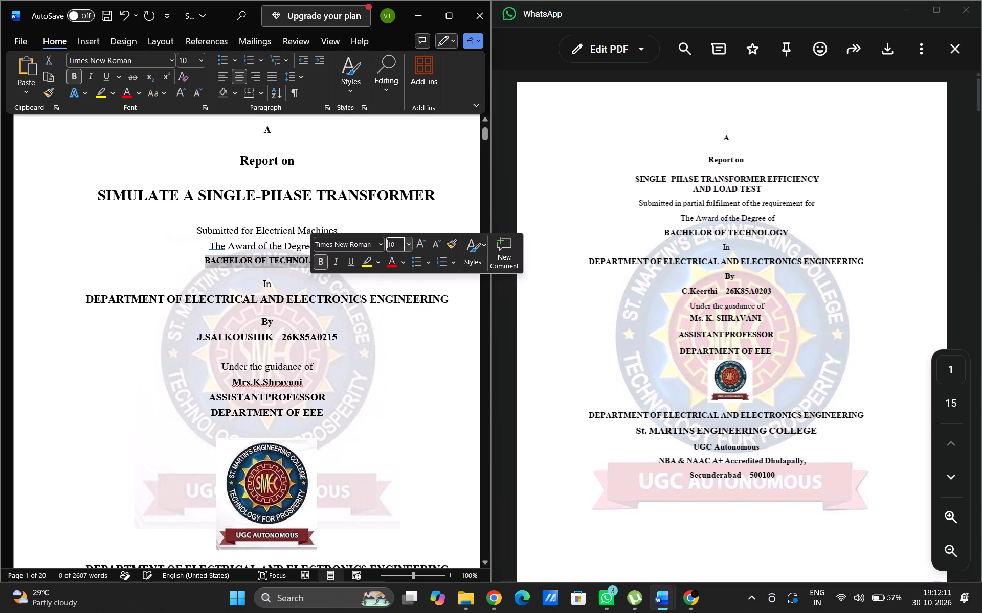
click(449, 204)
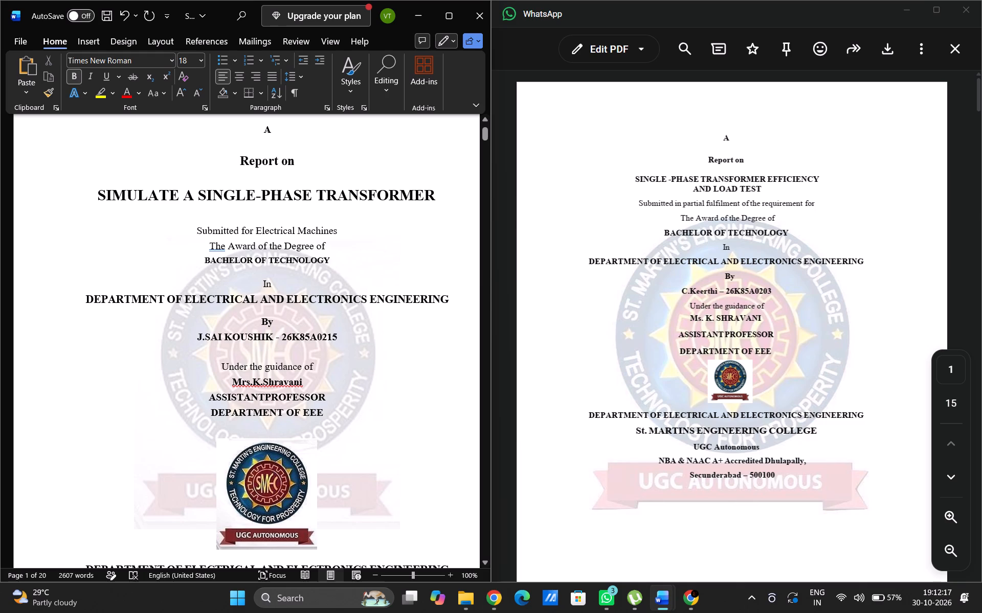
Set the font size of the cover page's "BACHELOR OF TECHNOLOGY" line to 11.
click(205, 262)
drag(205, 262, 316, 254)
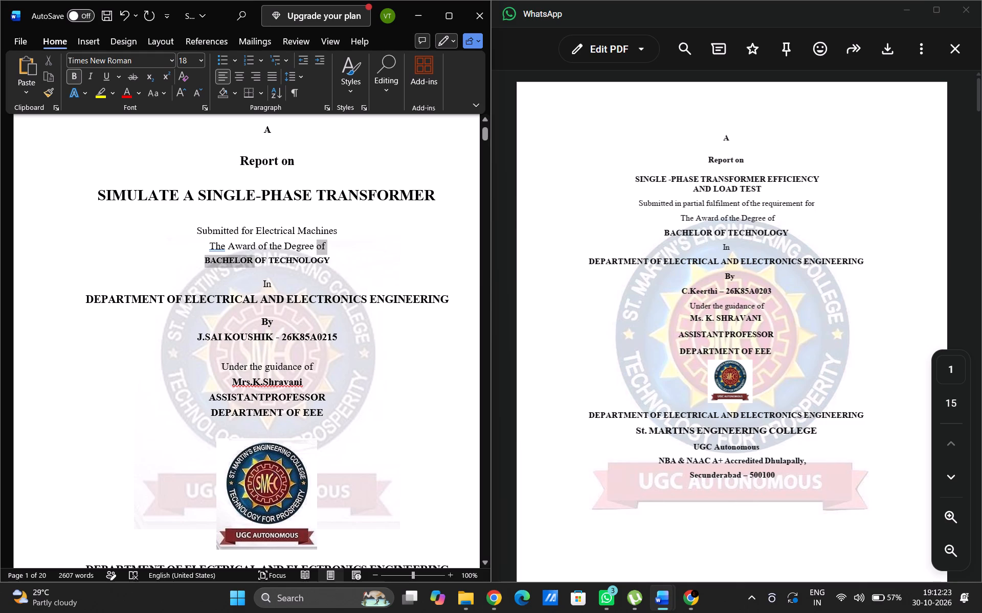
drag(316, 254, 318, 261)
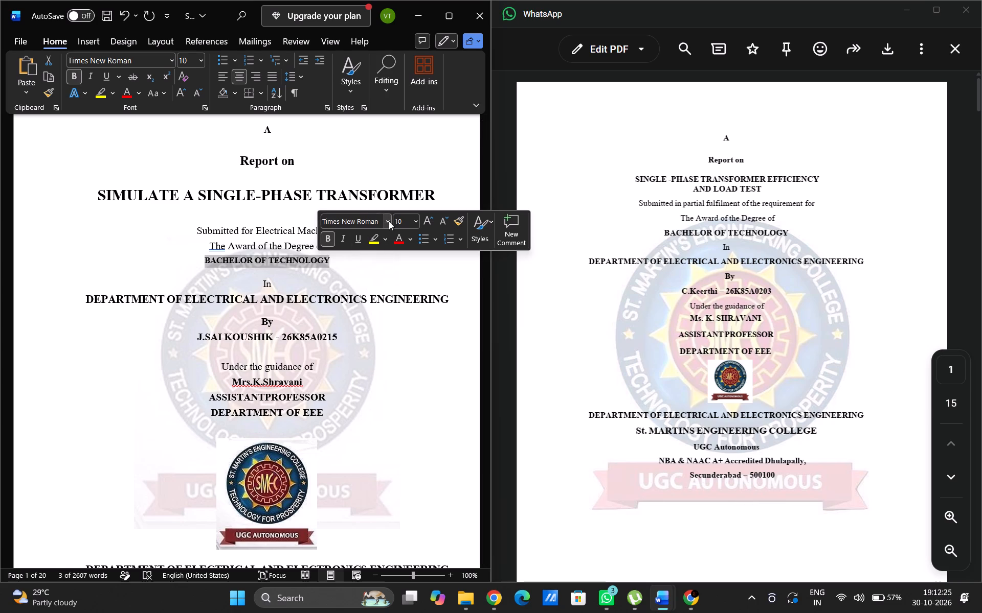
click(416, 221)
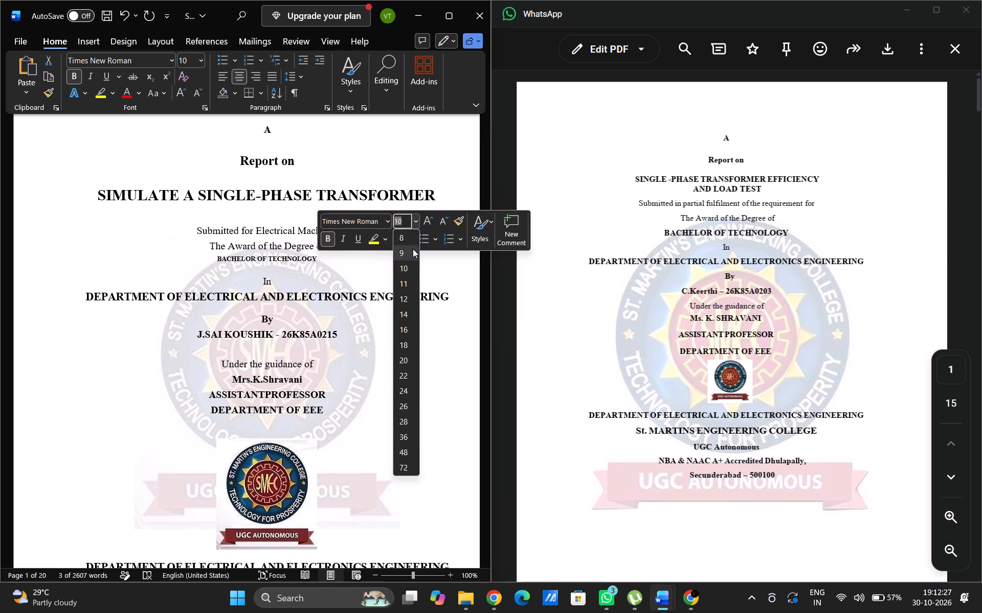
click(407, 278)
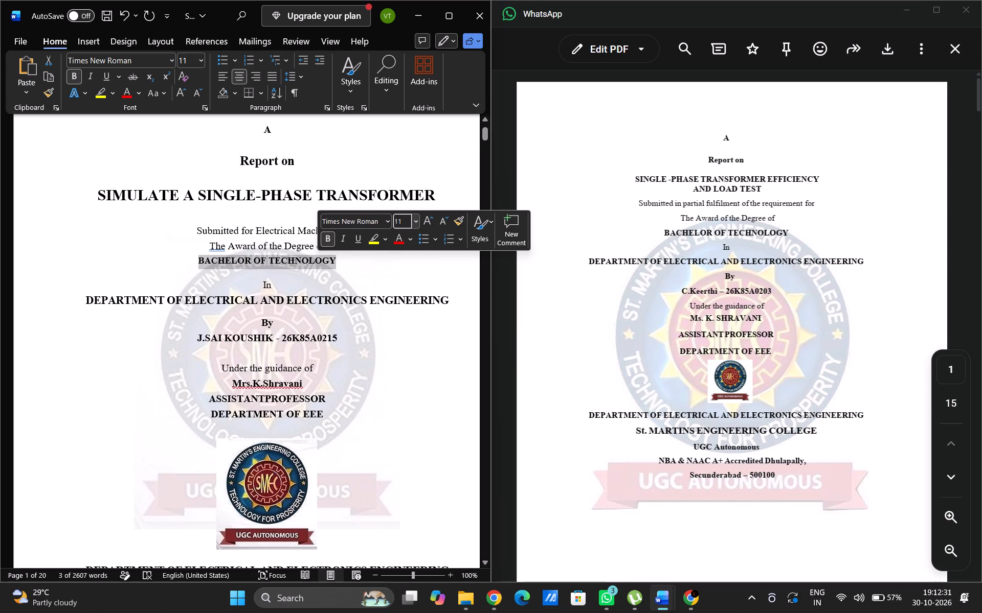
click(409, 282)
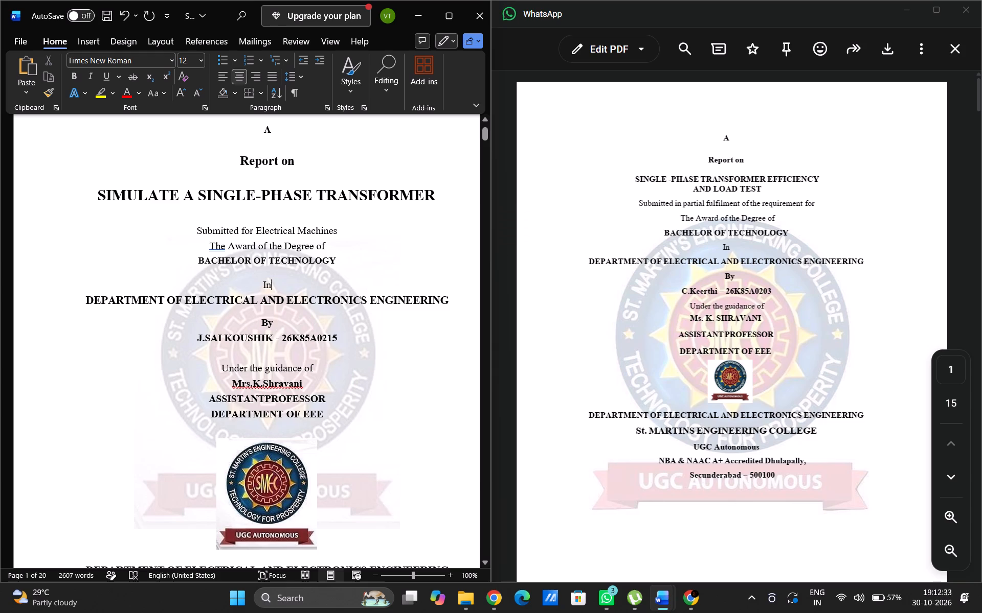
Change the project guide's title on the cover page from "Mrs." to "Ms.".
scroll(238, 313, down, 1)
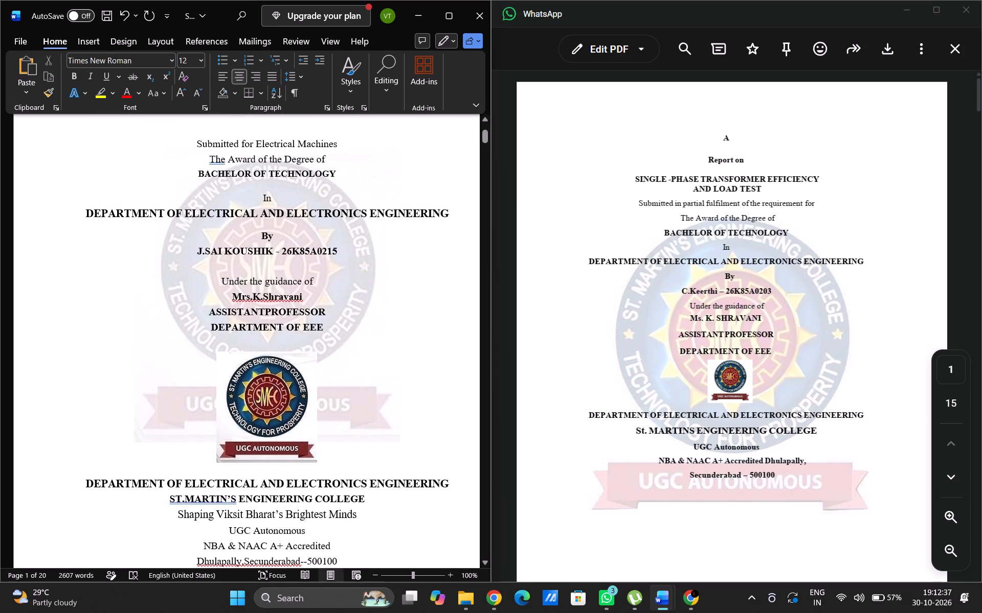
click(245, 298)
key(BackSpace)
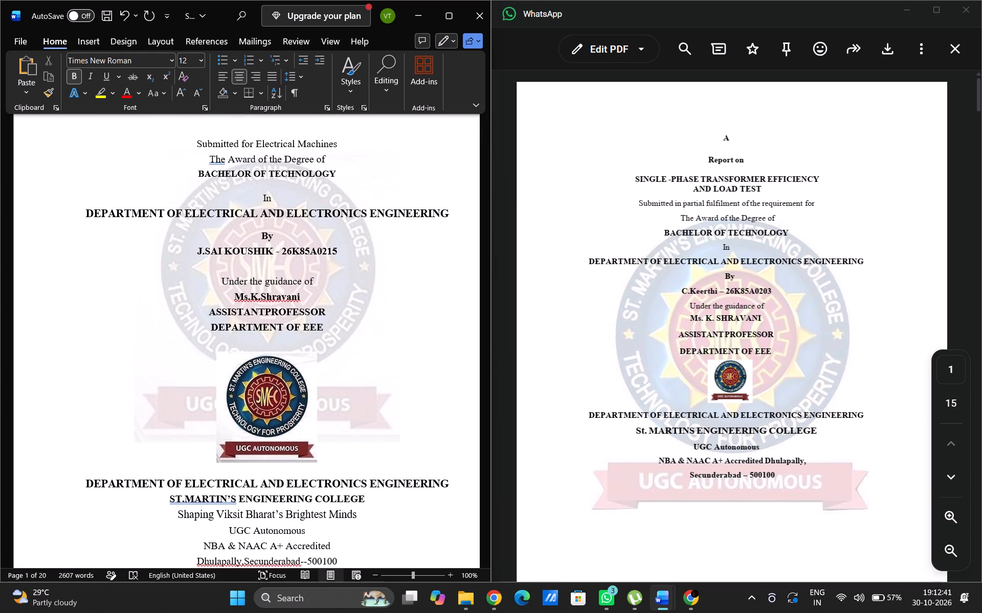
Separate "ASSISTANTPROFESSOR" on the cover page into "ASSISTANT PROFESSOR".
double_click(209, 309)
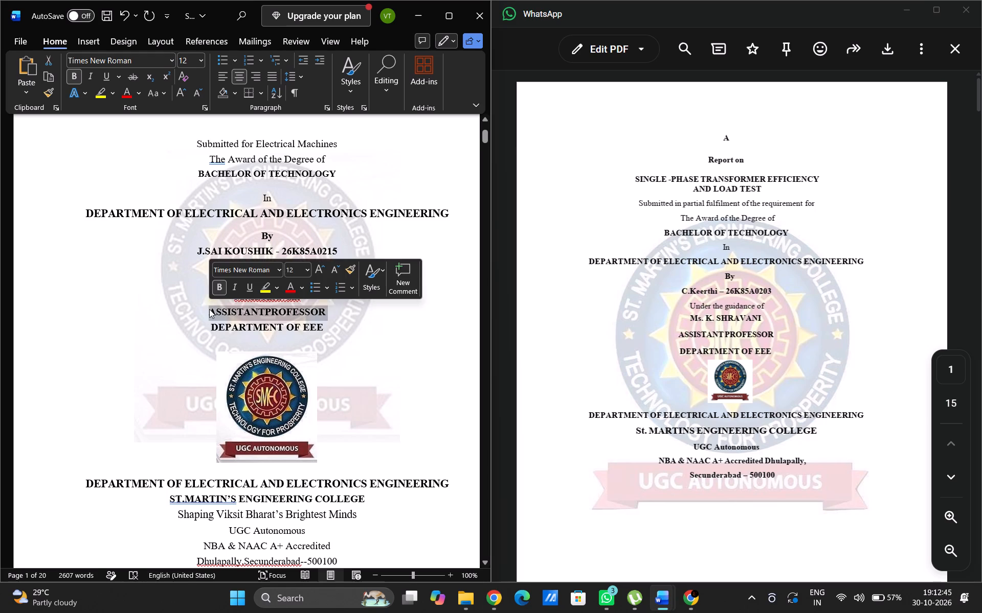
click(189, 308)
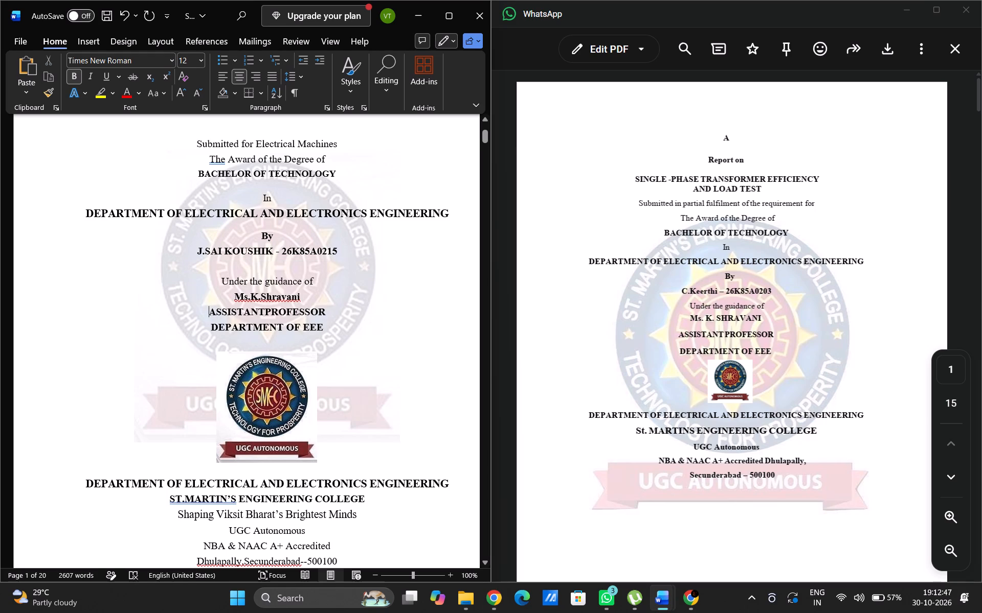
click(264, 312)
key(space)
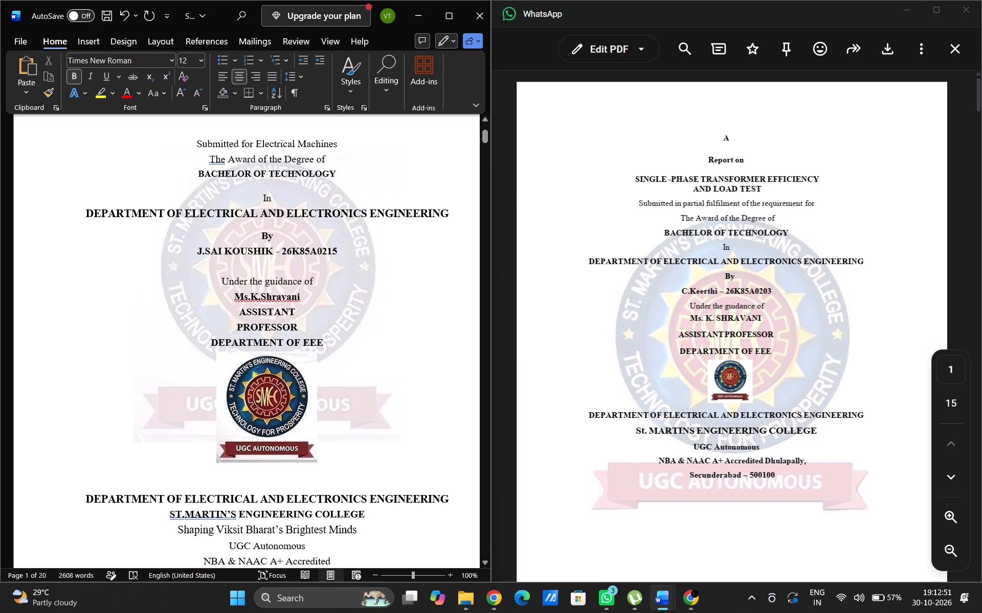
Set the font size of "ASSISTANT PROFESSOR" on the cover page to 11.
click(240, 313)
drag(240, 313, 293, 318)
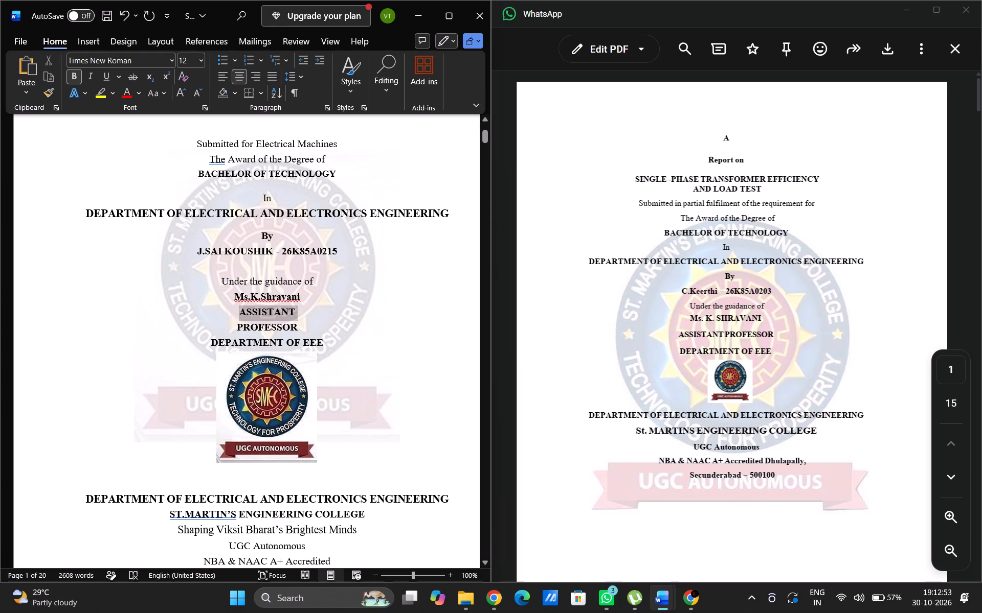
drag(293, 318, 298, 326)
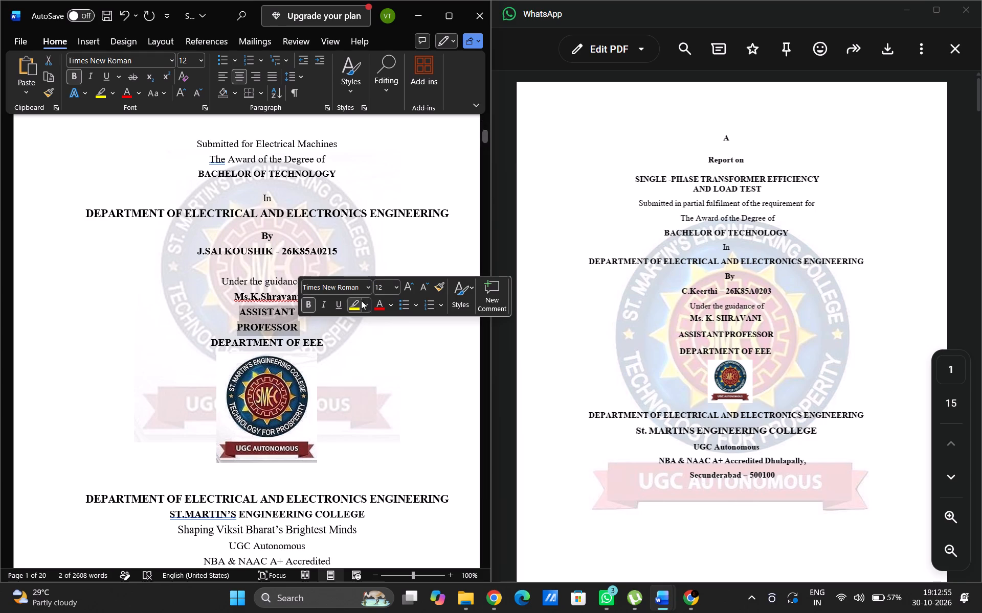
click(393, 286)
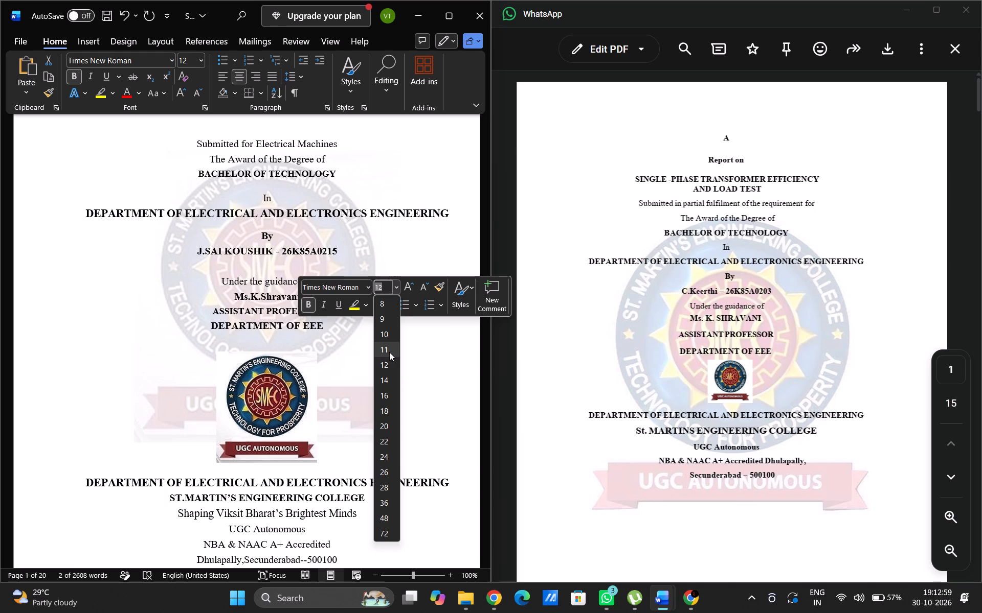
click(389, 352)
click(427, 359)
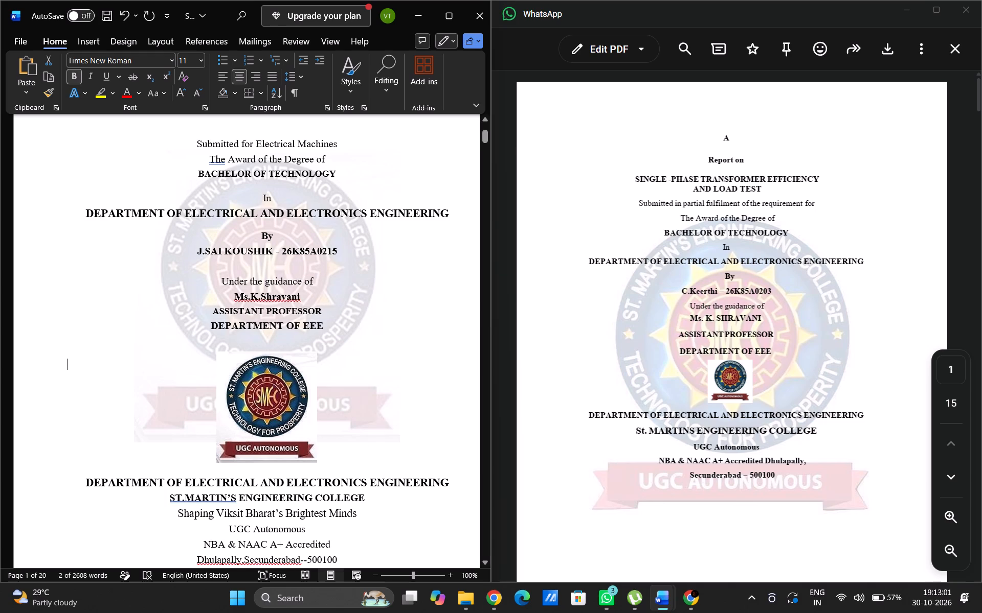
Change the project internal examiner's title on the certificate page from "Mrs." to "Ms.".
scroll(289, 313, down, 1)
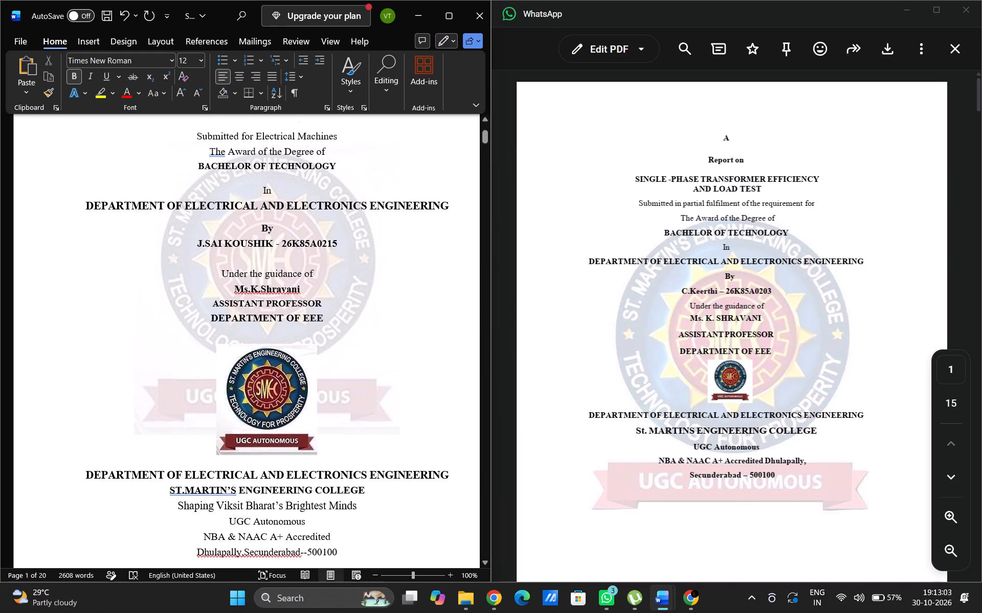
scroll(289, 313, down, 4)
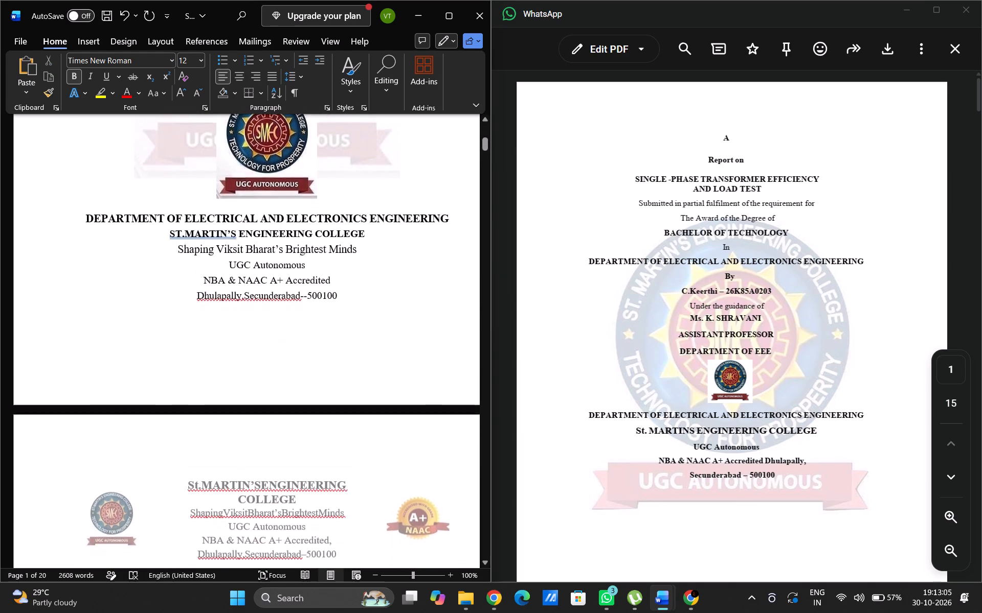
scroll(289, 313, down, 3)
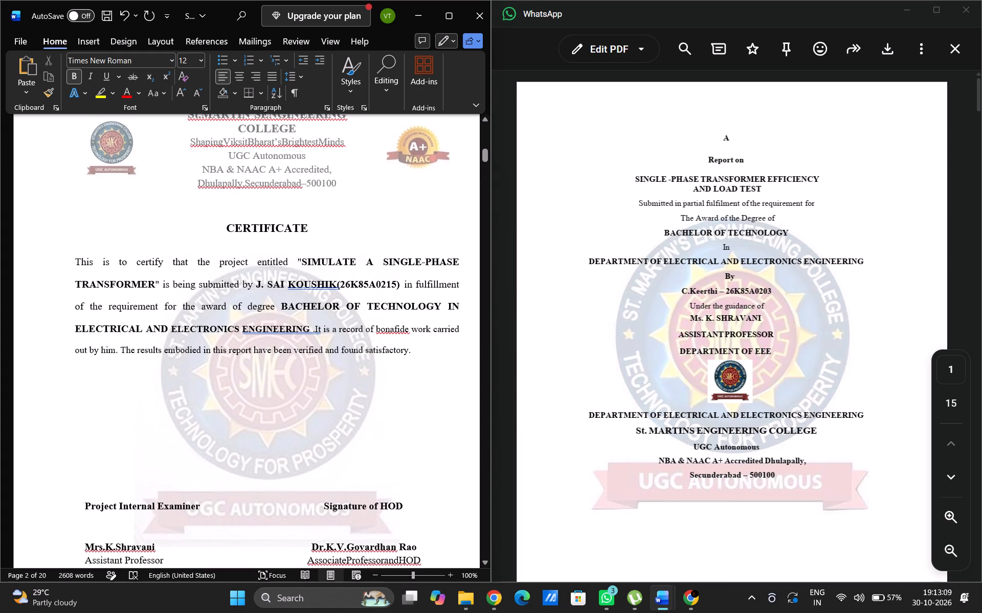
scroll(289, 313, down, 3)
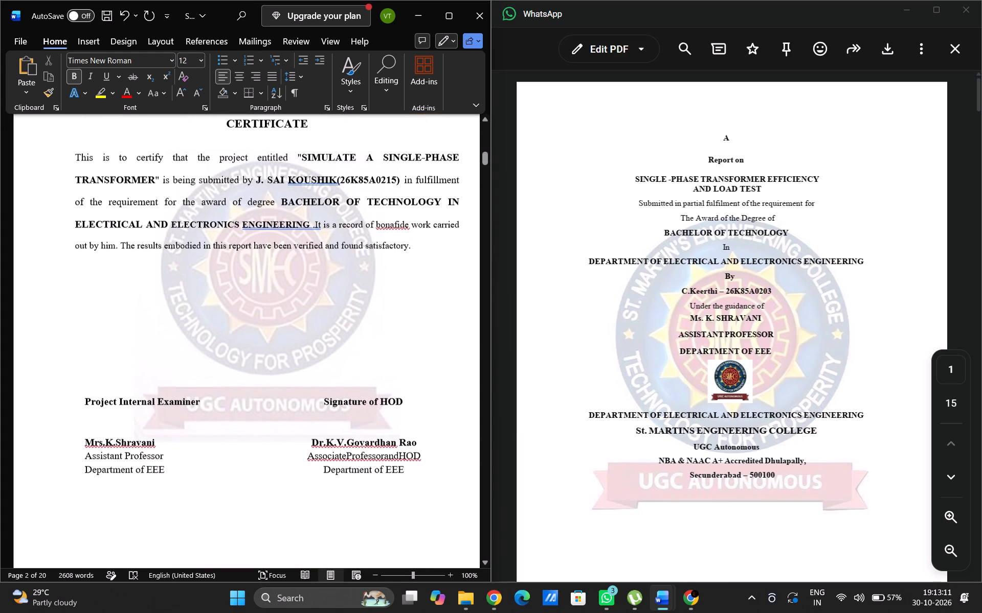
scroll(289, 313, down, 2)
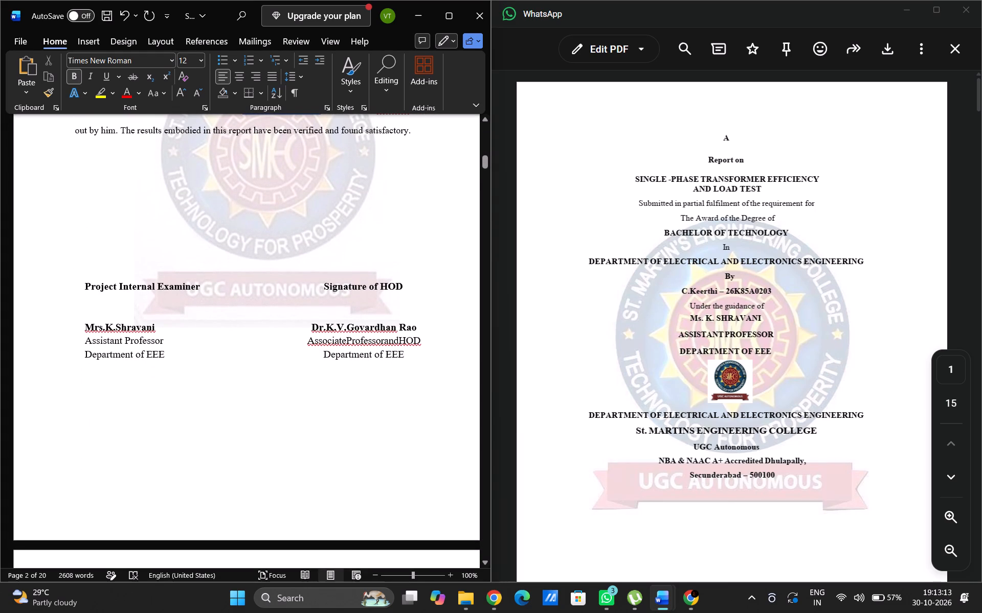
click(96, 329)
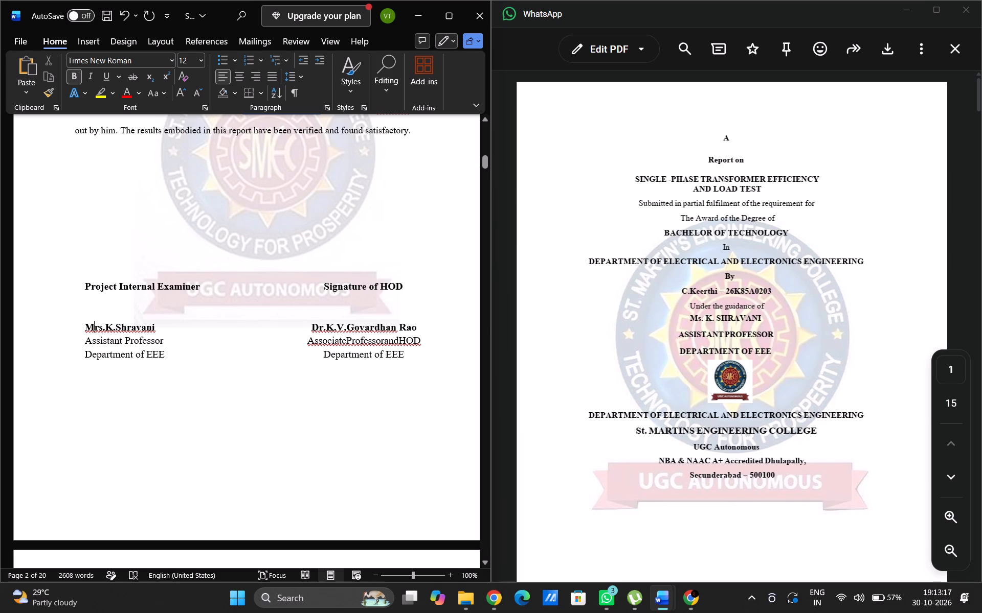
click(99, 328)
key(BackSpace)
Following the reference PDF's certificate page, space out the HOD's designation in the Word certificate as "Associate Professor and HOD".
click(309, 341)
drag(309, 341, 415, 347)
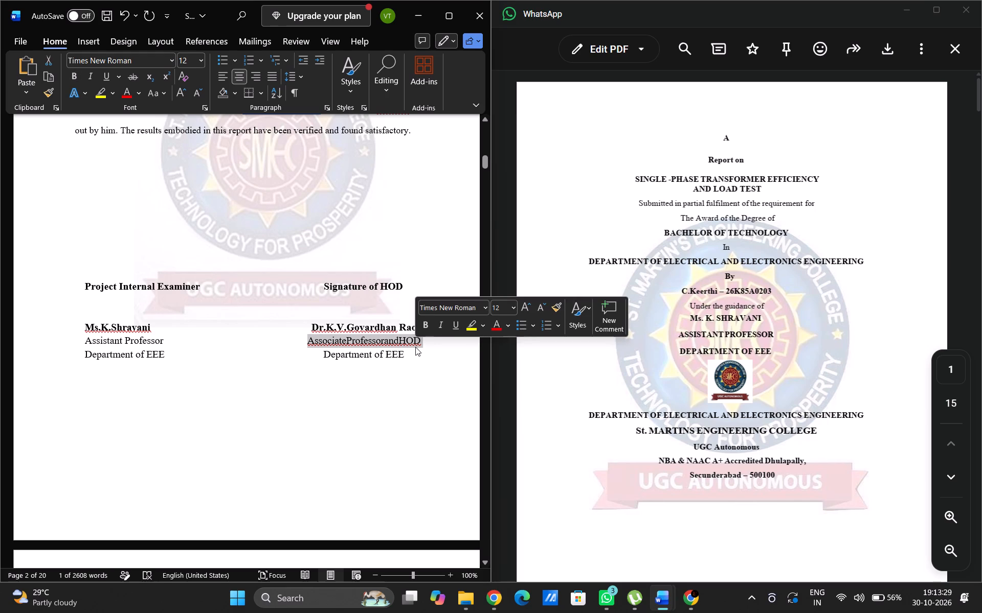
click(396, 372)
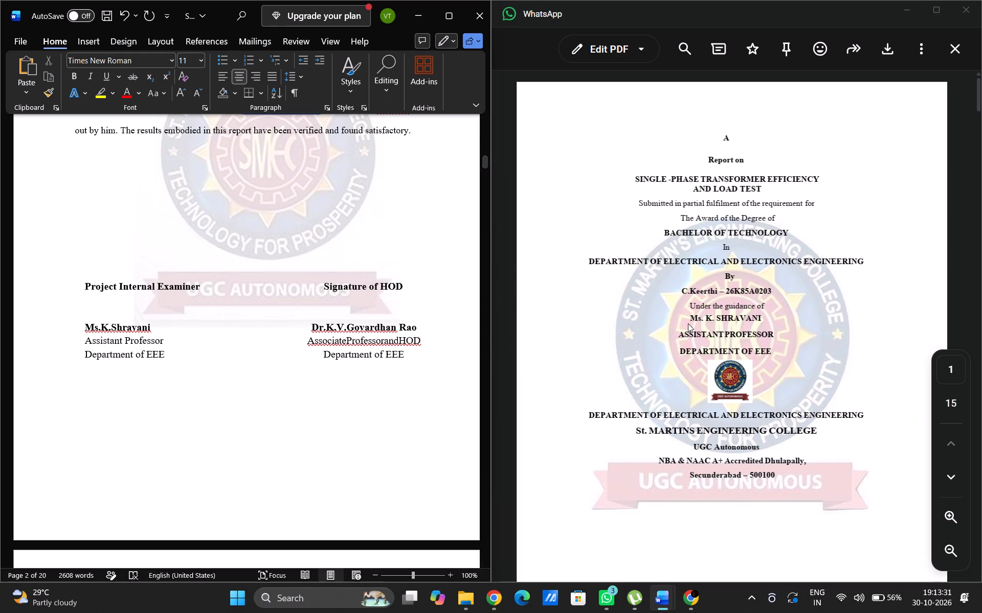
scroll(828, 286, down, 3)
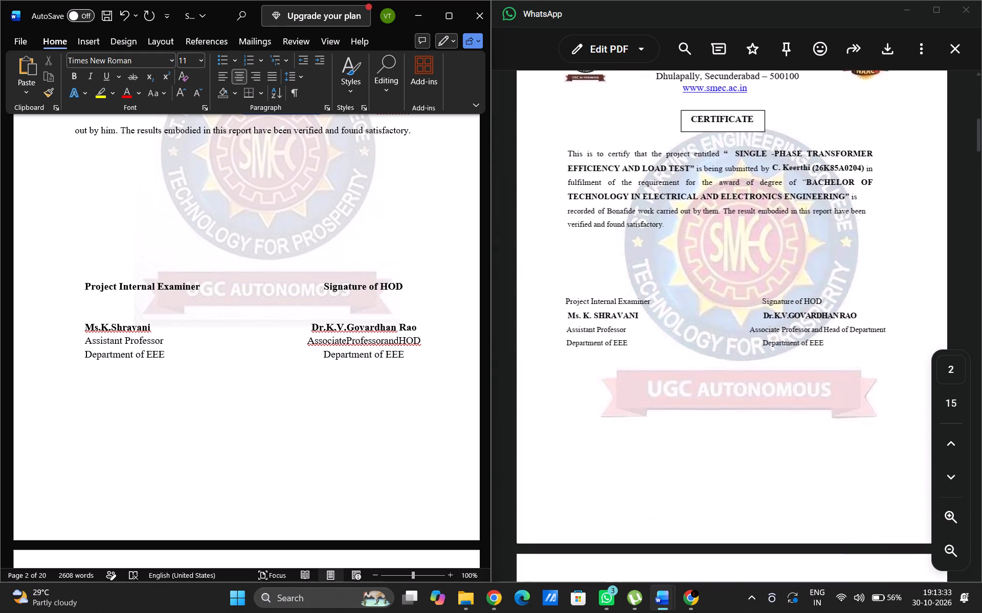
scroll(828, 286, down, 1)
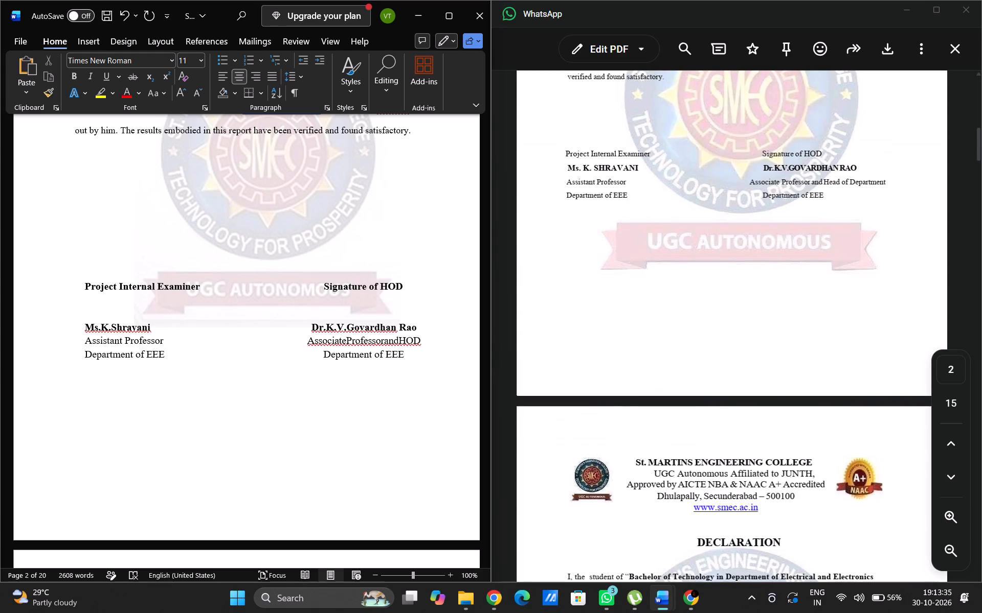
scroll(815, 185, up, 1)
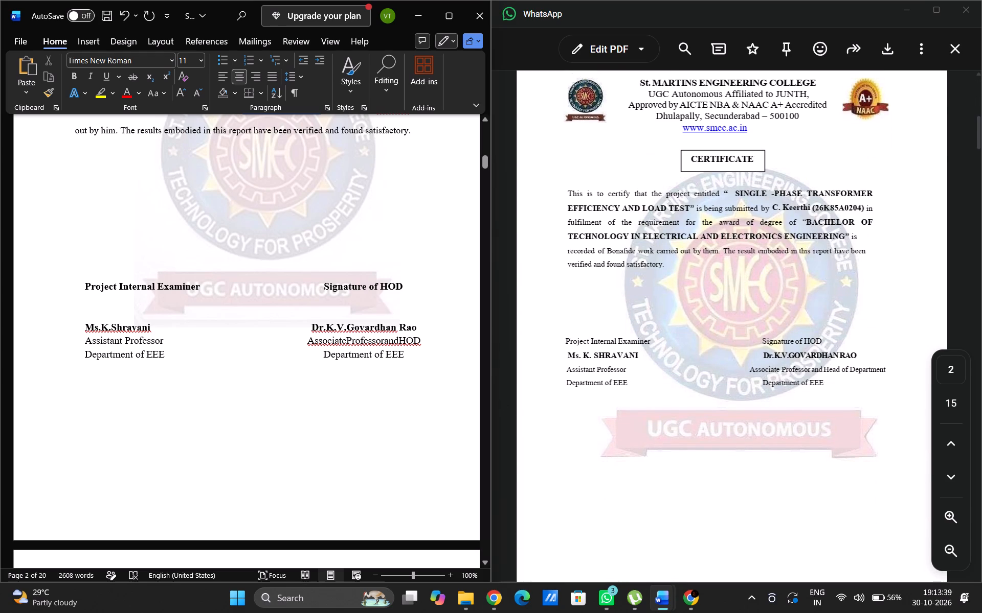
click(346, 340)
key(space)
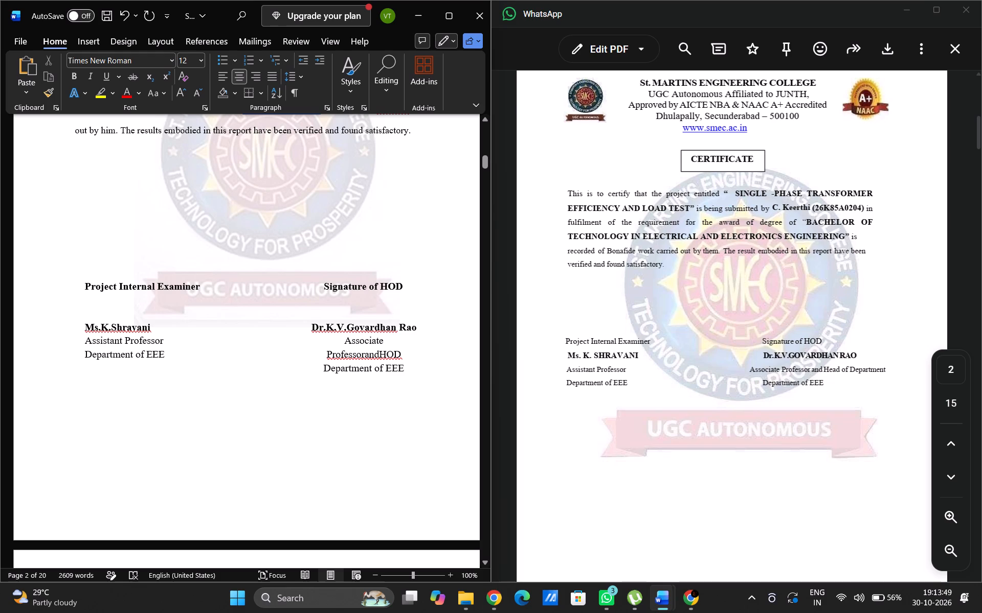
click(364, 355)
key(space)
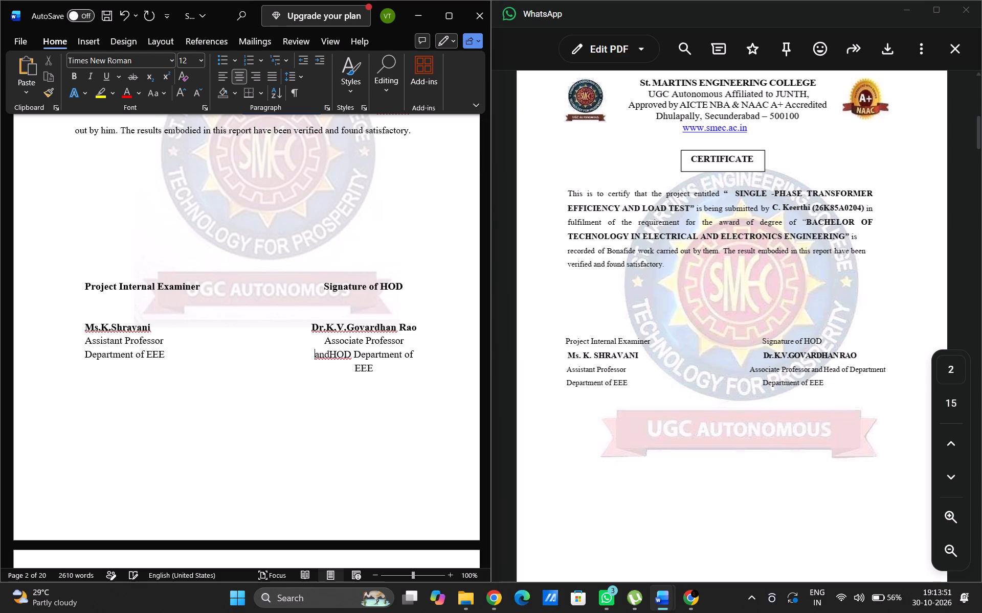
click(327, 354)
key(space)
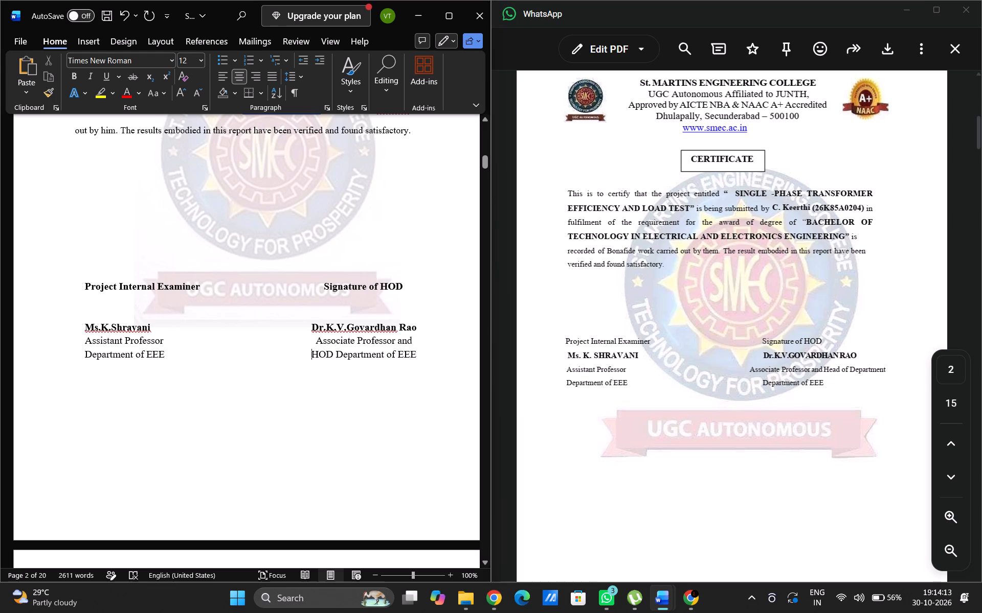
Replace "HOD" in the HOD's designation on the Word certificate page with "Head of Department", properly spaced, as in the reference PDF.
click(333, 353)
key(BackSpace)
key(BackSpace)
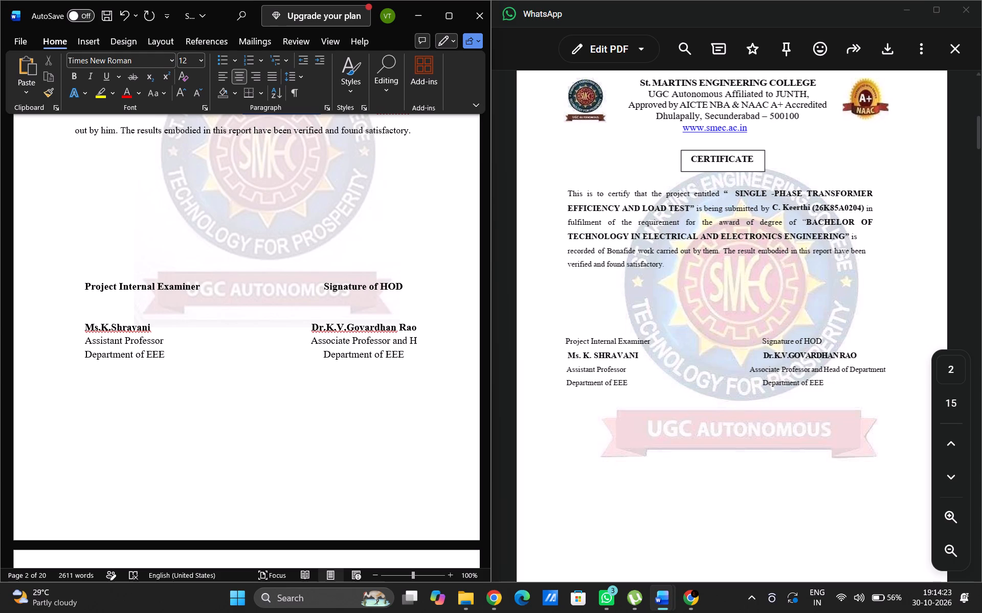
key(e)
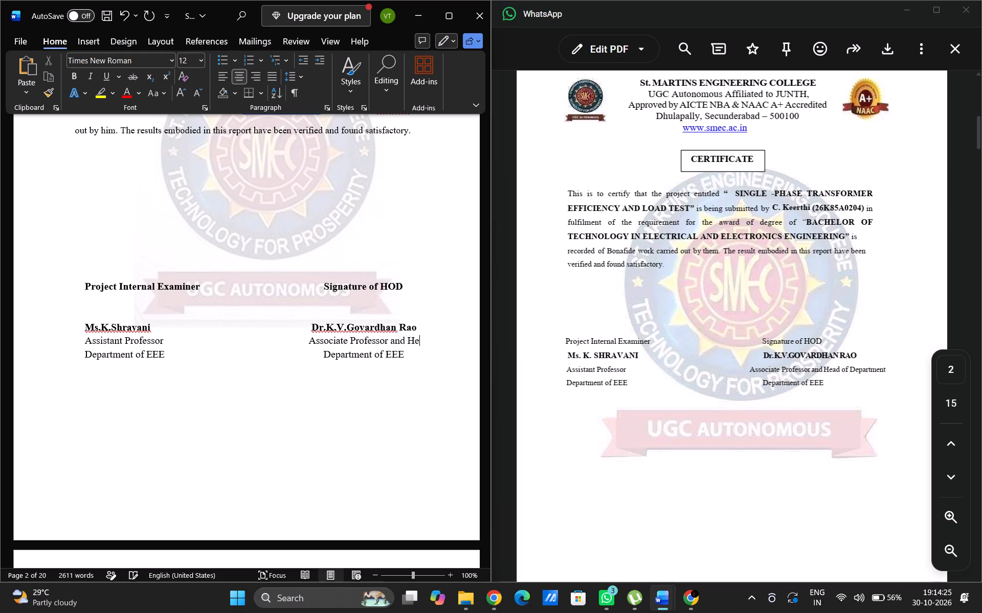
text(ad)
key(space)
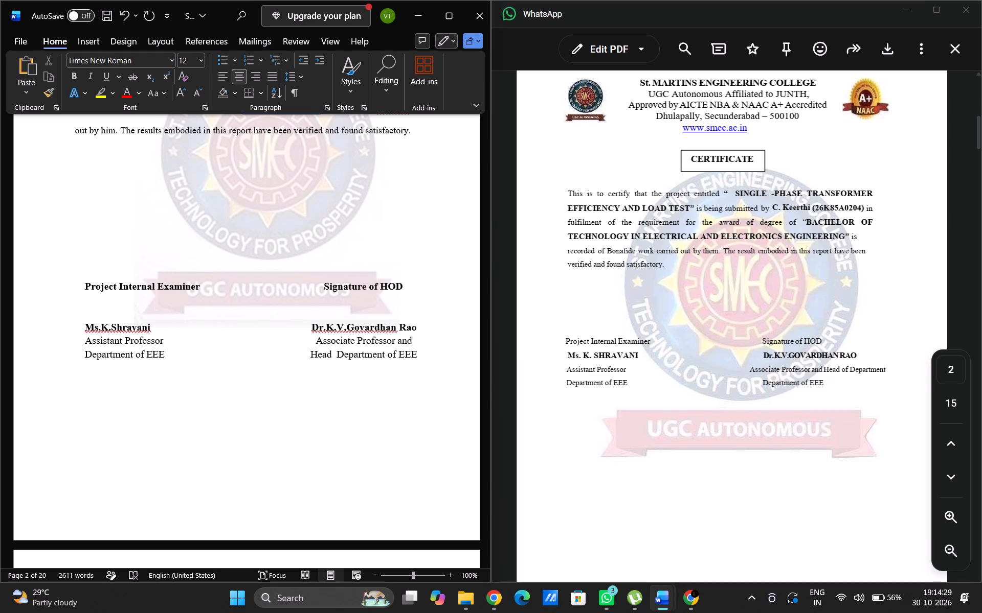
key(o)
key(f)
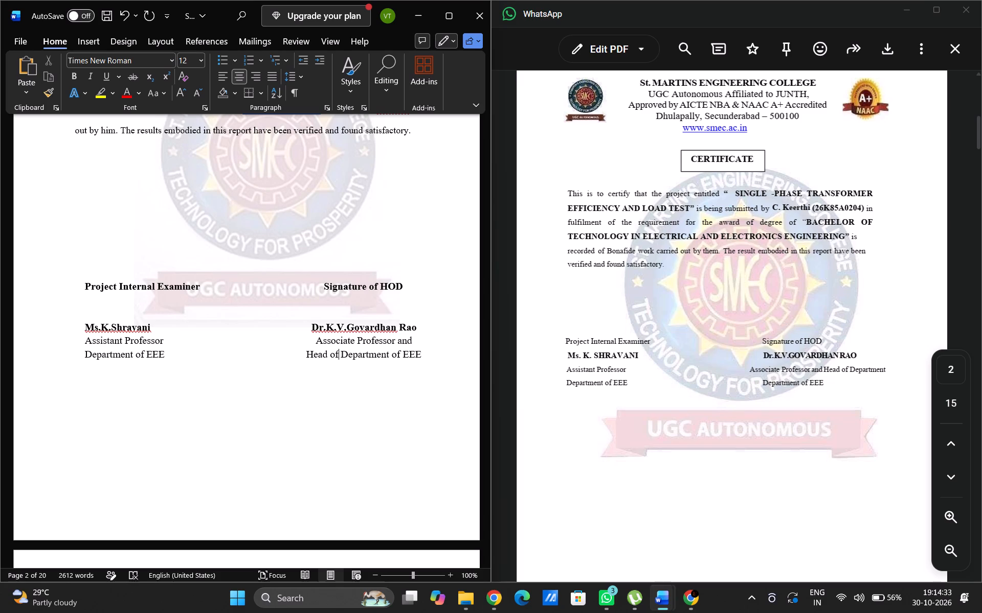
key(d)
text(epart)
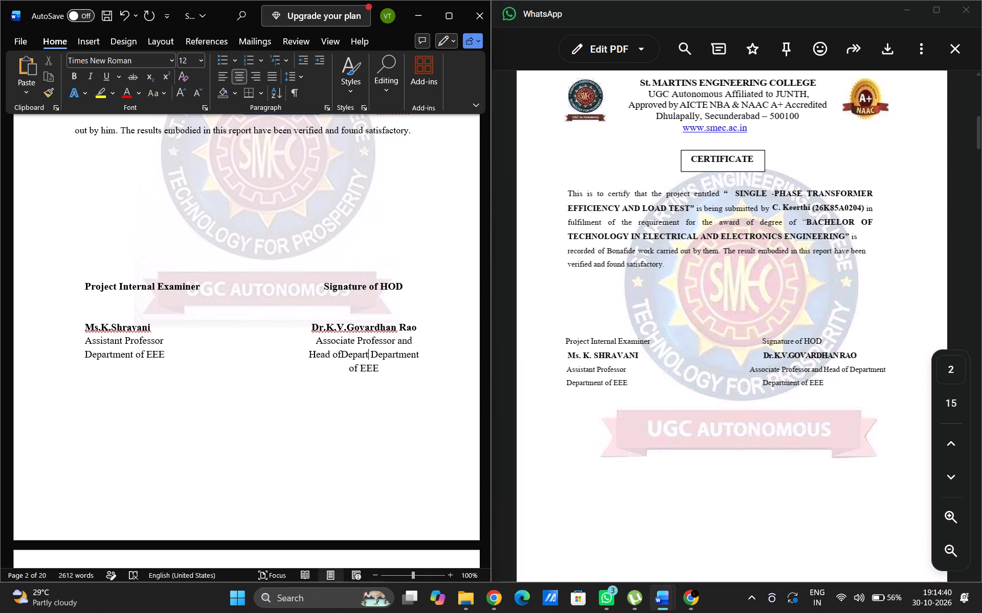
text(ment)
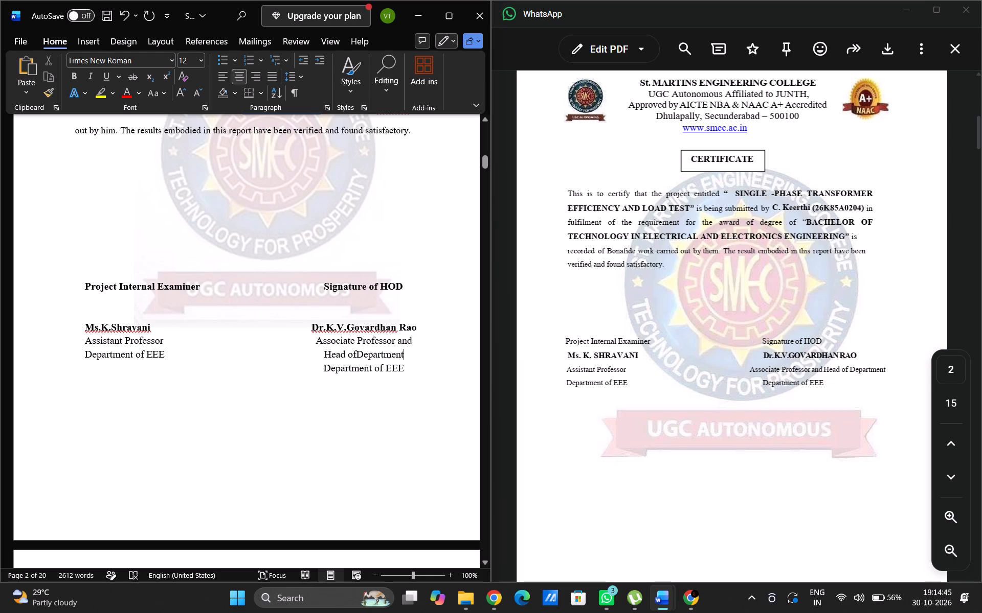
click(355, 355)
key(space)
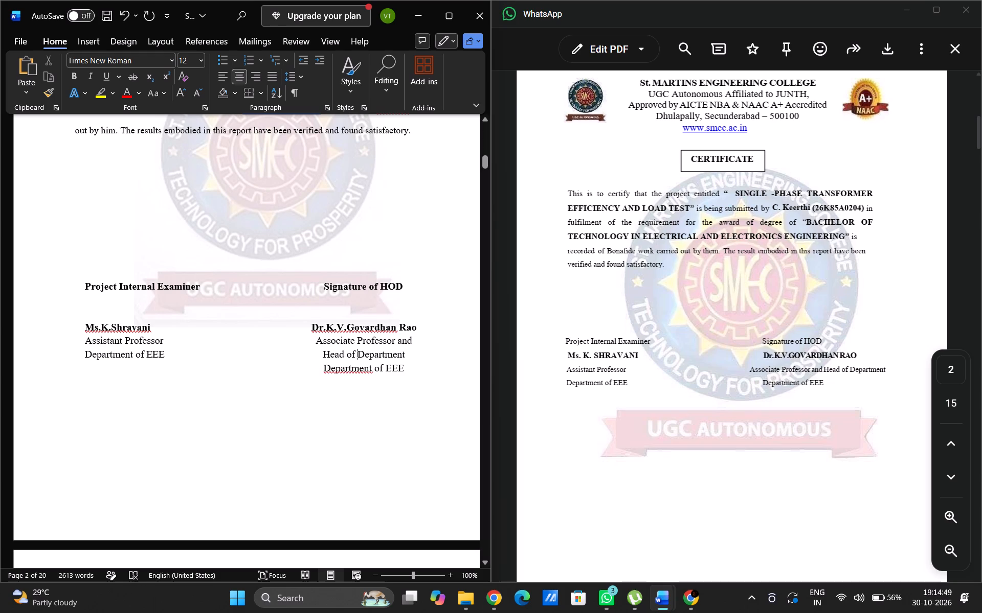
Open the font size choices for the designation "Associate Professor and Head of Department" on the Word certificate page.
click(317, 340)
drag(317, 340, 364, 342)
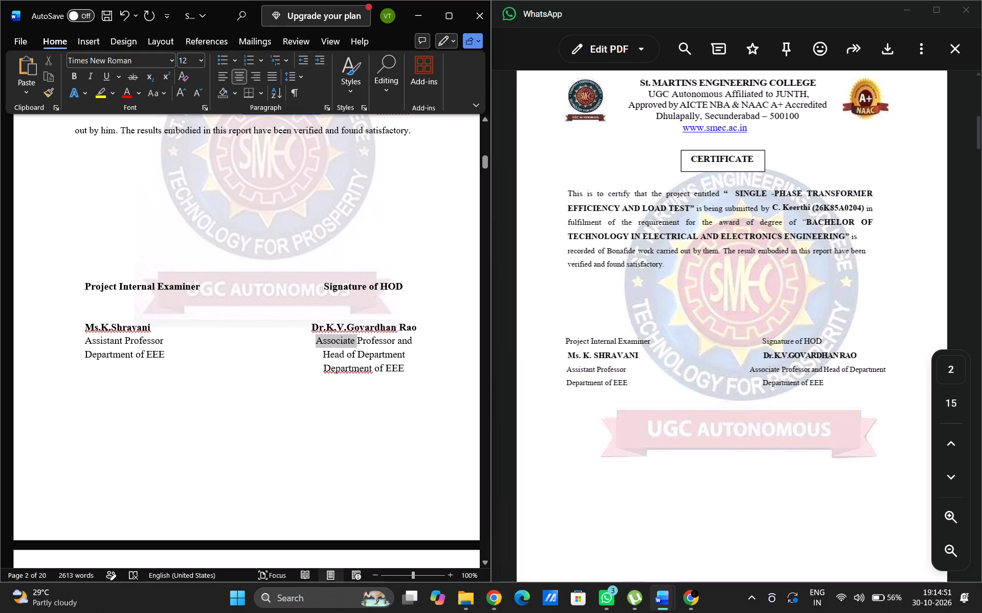
drag(364, 342, 450, 360)
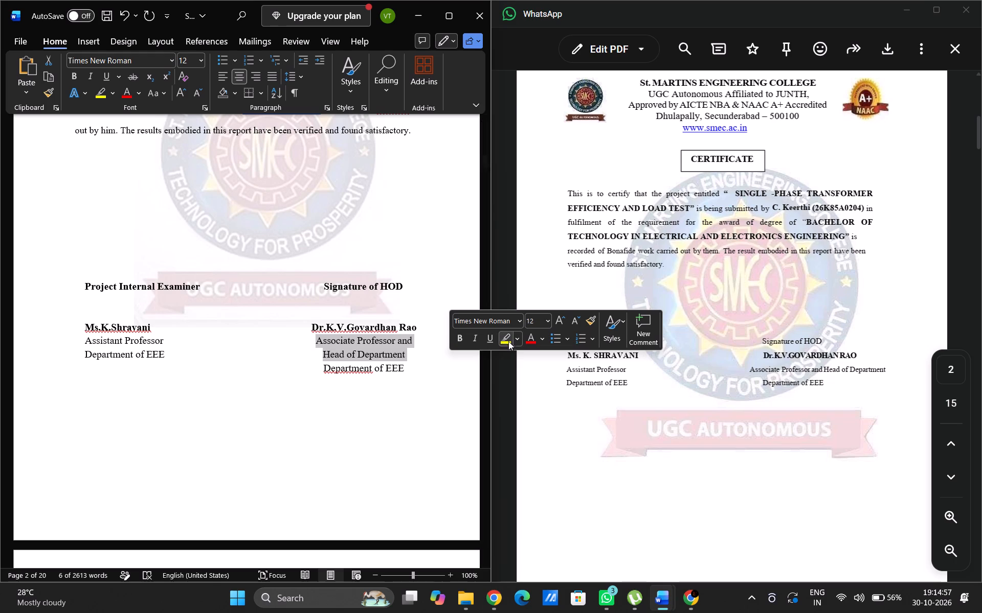
click(550, 321)
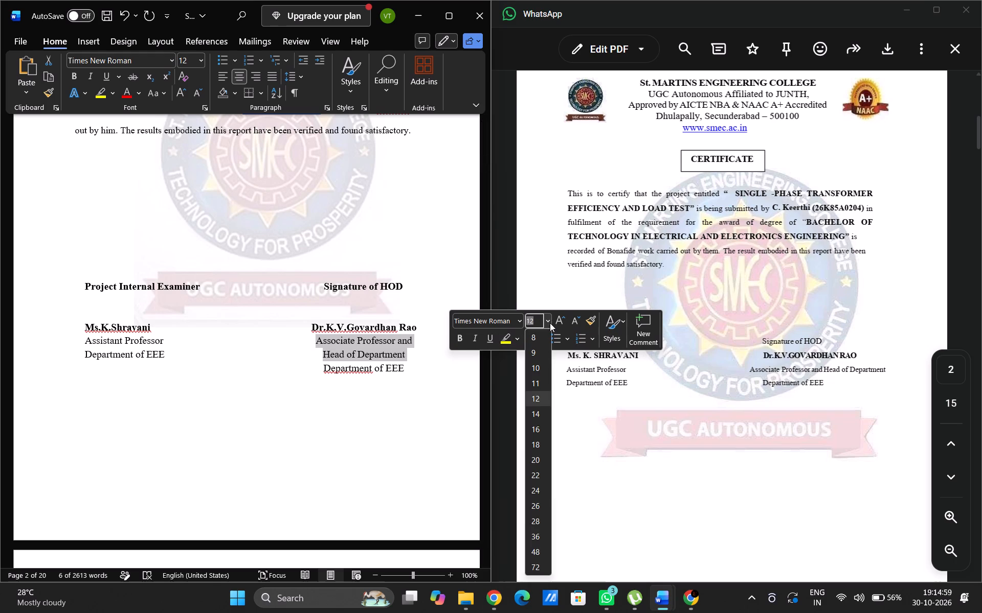
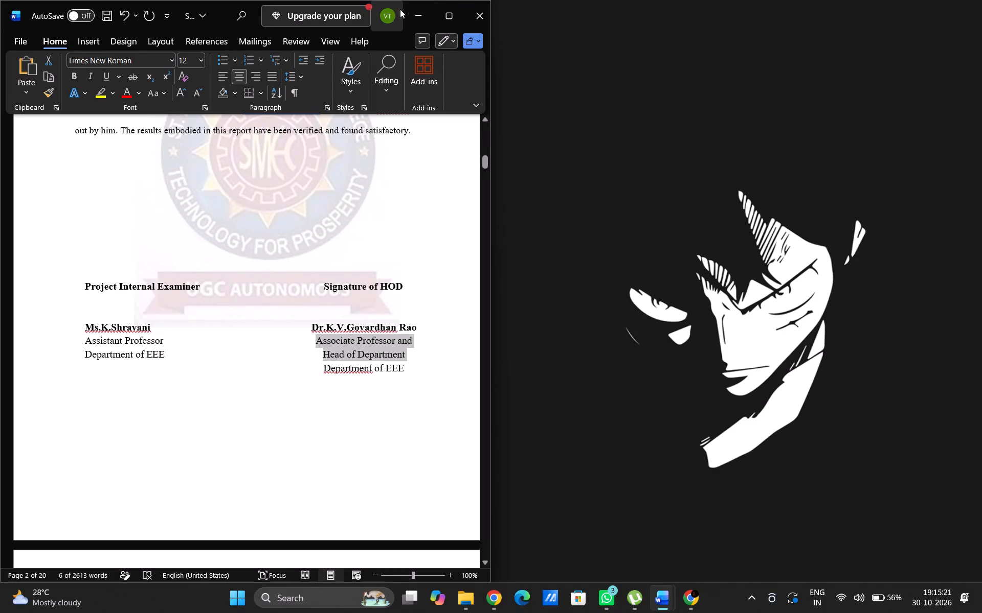
Minimize the Word report and the iLovePDF browser window, and launch Kuro from the desktop.
click(414, 17)
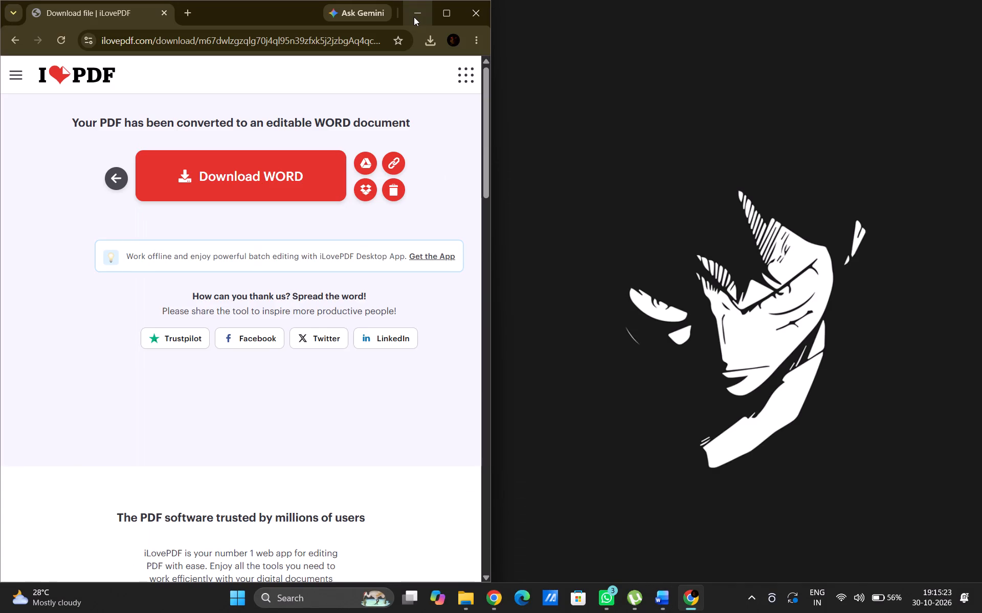
click(414, 17)
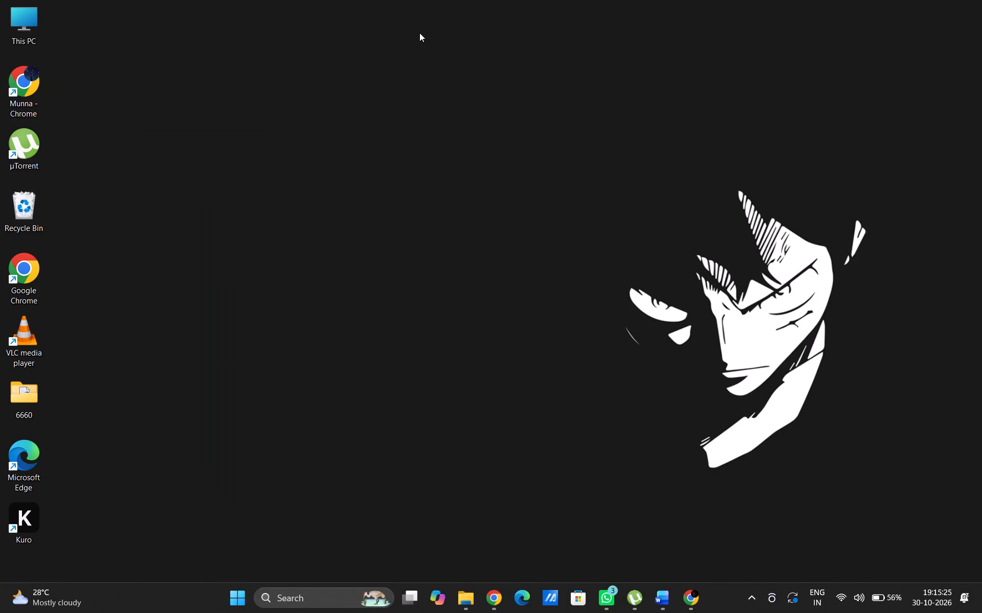
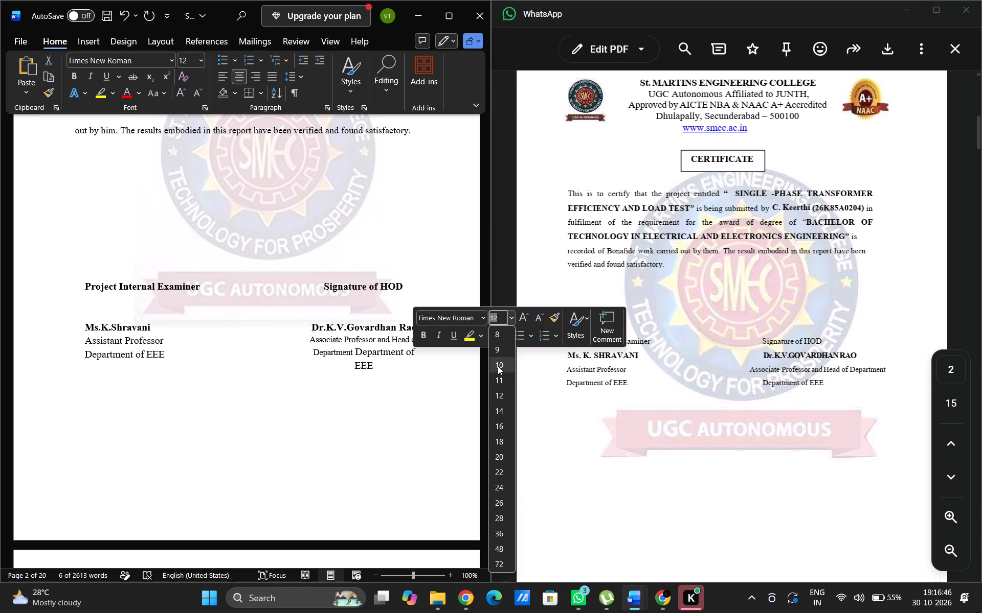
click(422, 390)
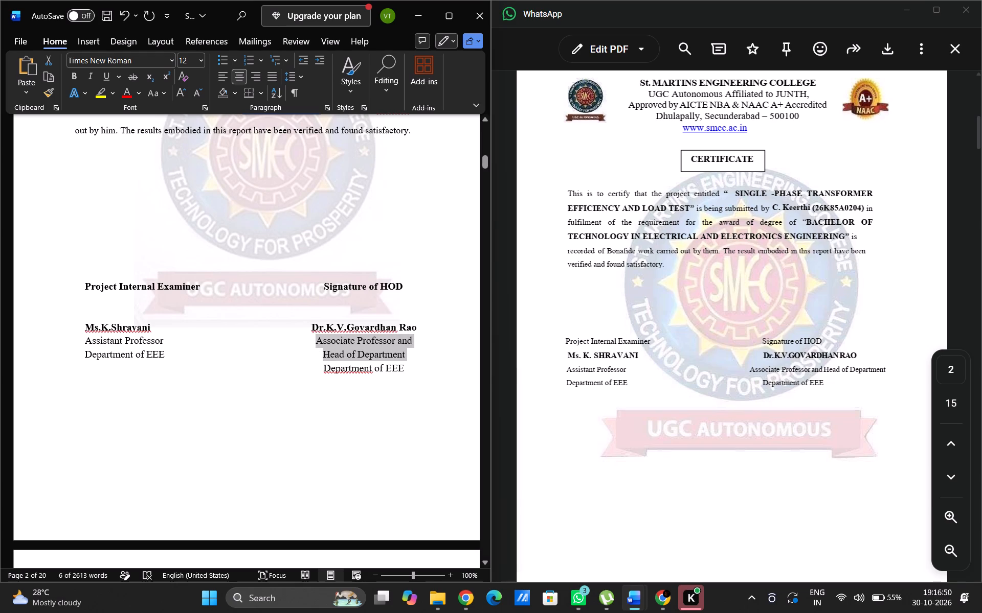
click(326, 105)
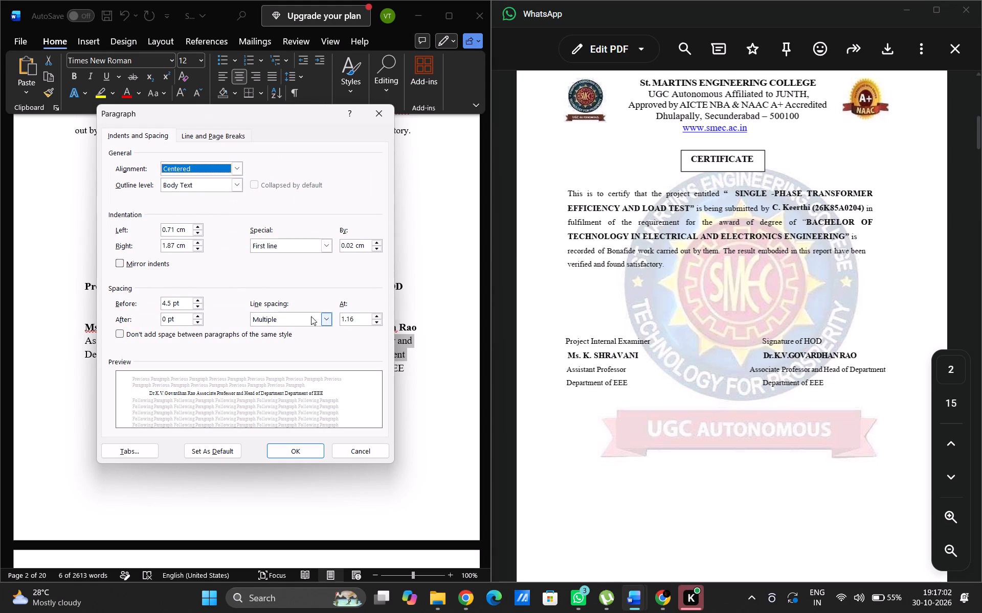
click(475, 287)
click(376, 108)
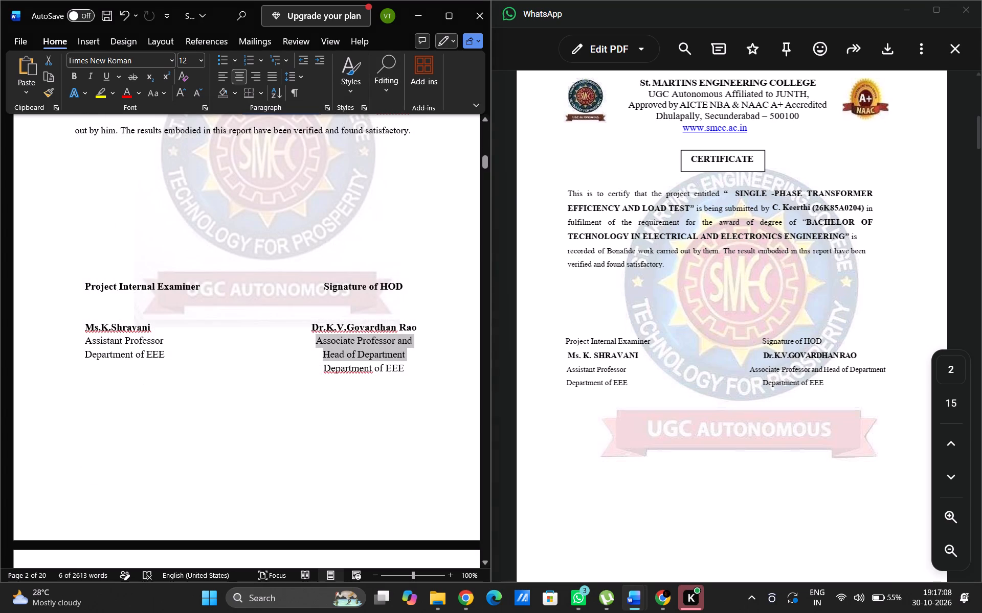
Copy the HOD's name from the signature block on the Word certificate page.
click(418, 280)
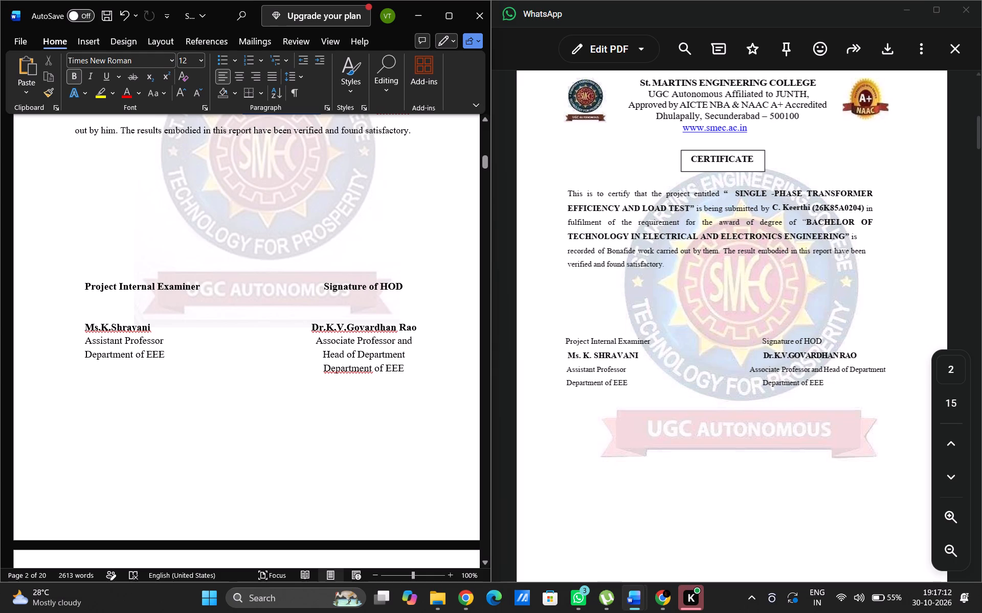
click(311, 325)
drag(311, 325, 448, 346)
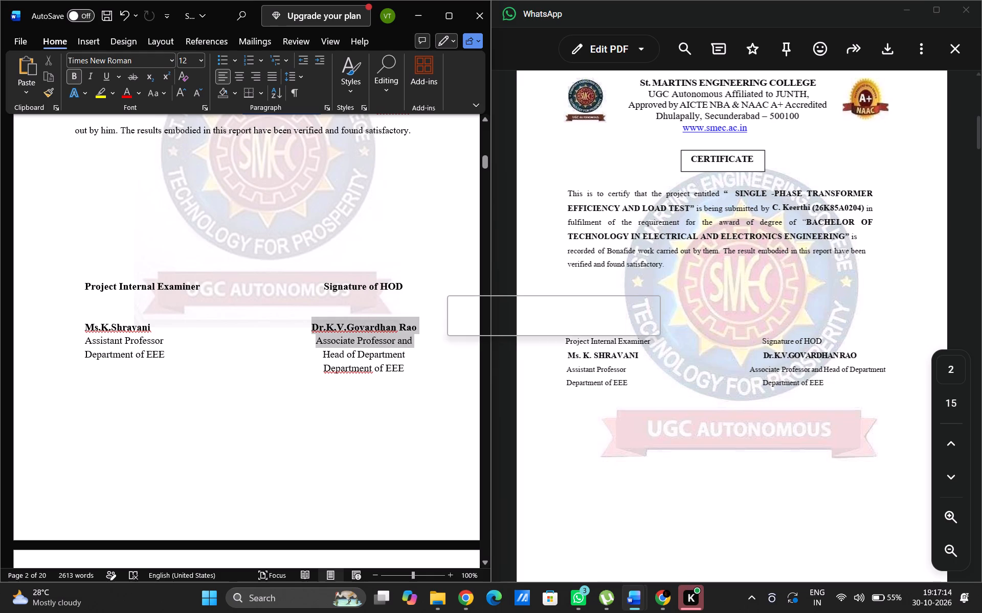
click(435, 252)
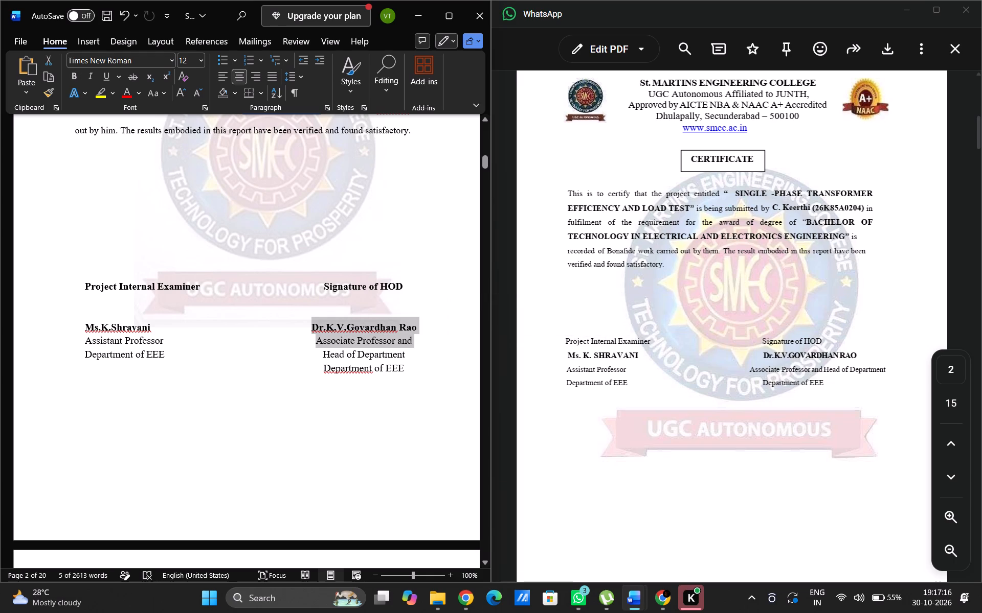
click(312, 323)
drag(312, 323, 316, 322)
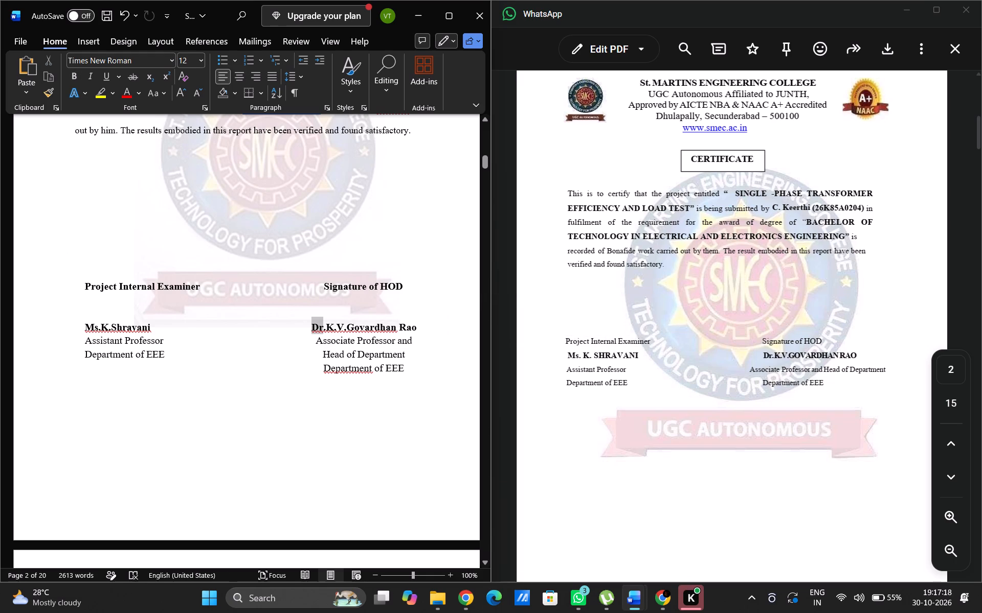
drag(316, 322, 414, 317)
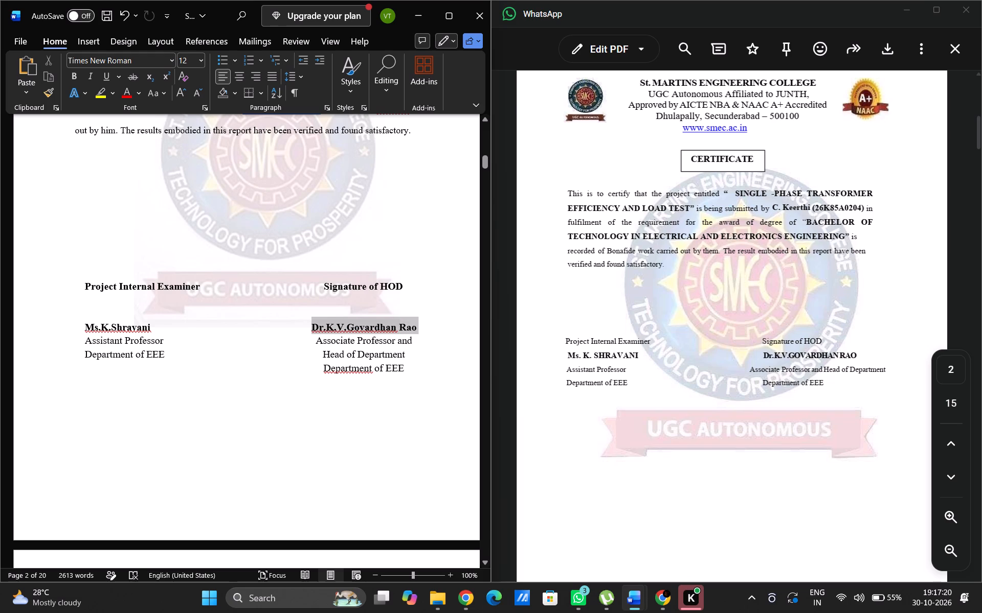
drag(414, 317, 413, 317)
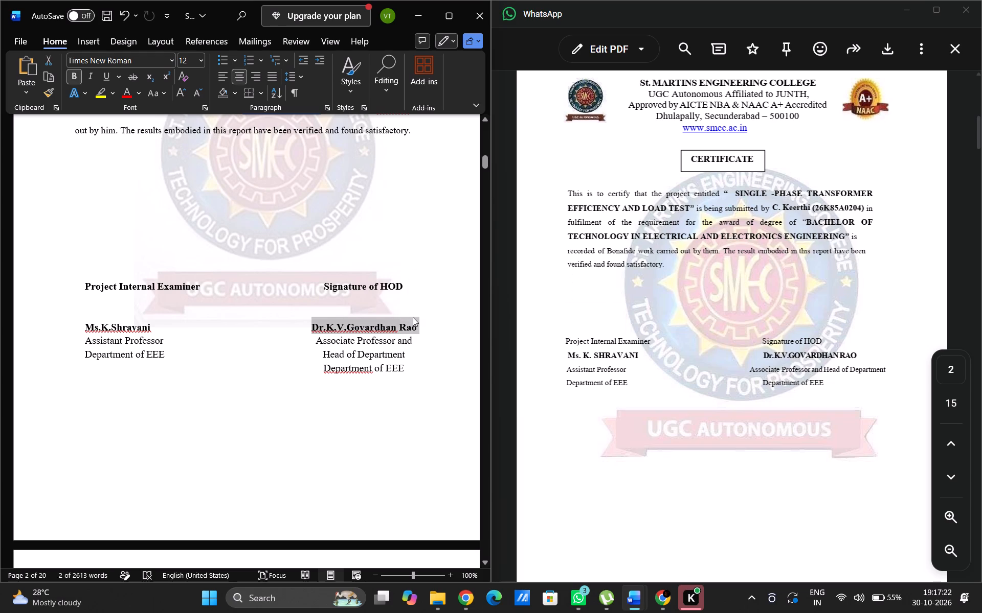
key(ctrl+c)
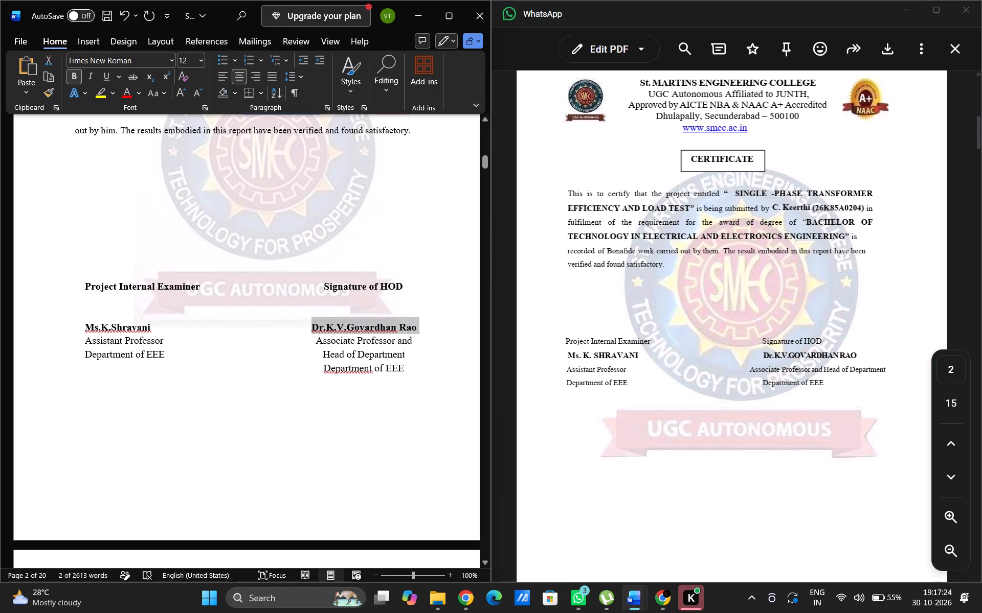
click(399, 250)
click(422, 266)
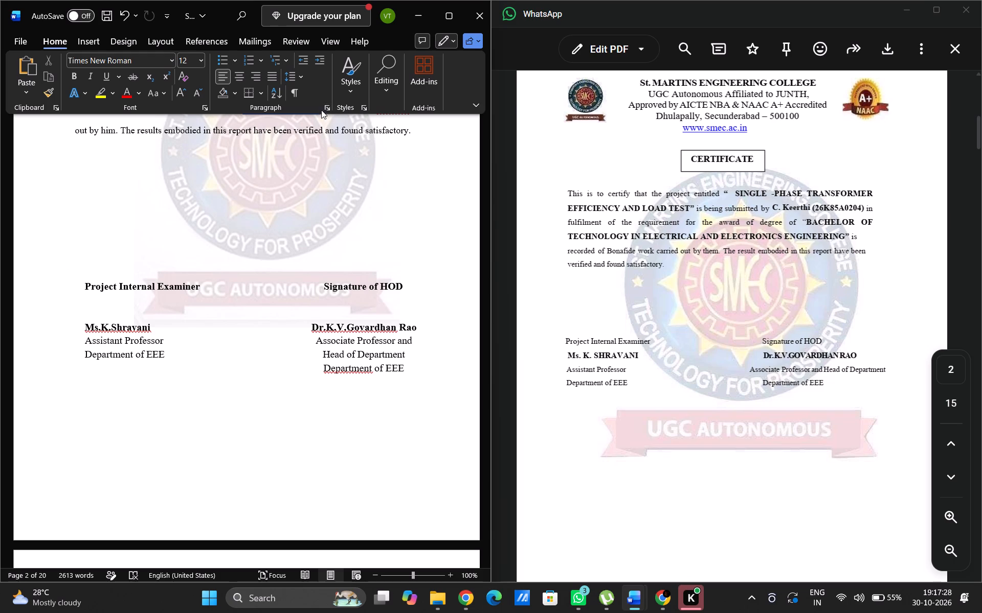
Set the line spacing of the HOD's name and designation paragraph on the certificate page to Single.
click(317, 341)
drag(317, 341, 413, 364)
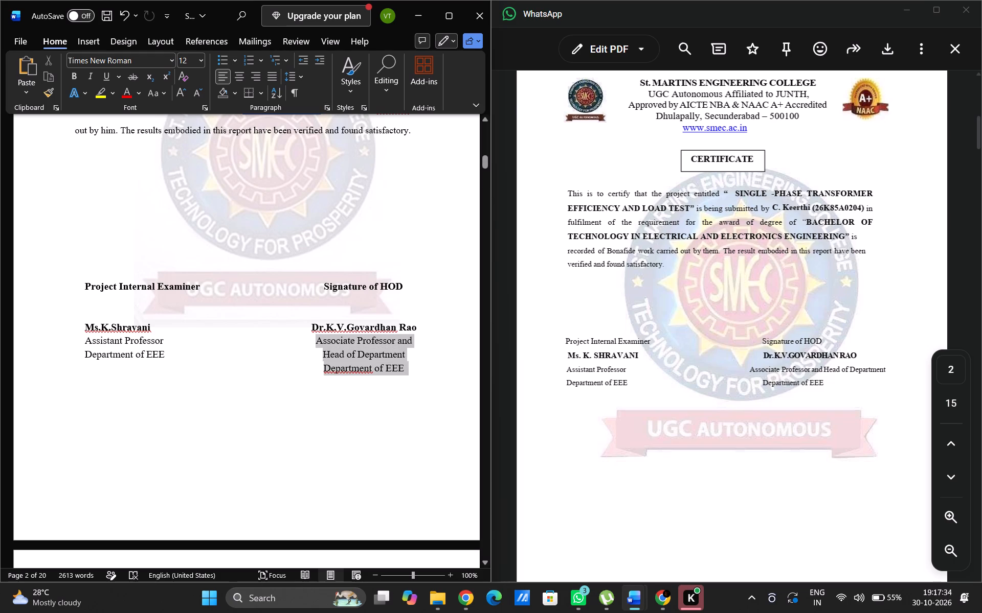
drag(413, 364, 412, 359)
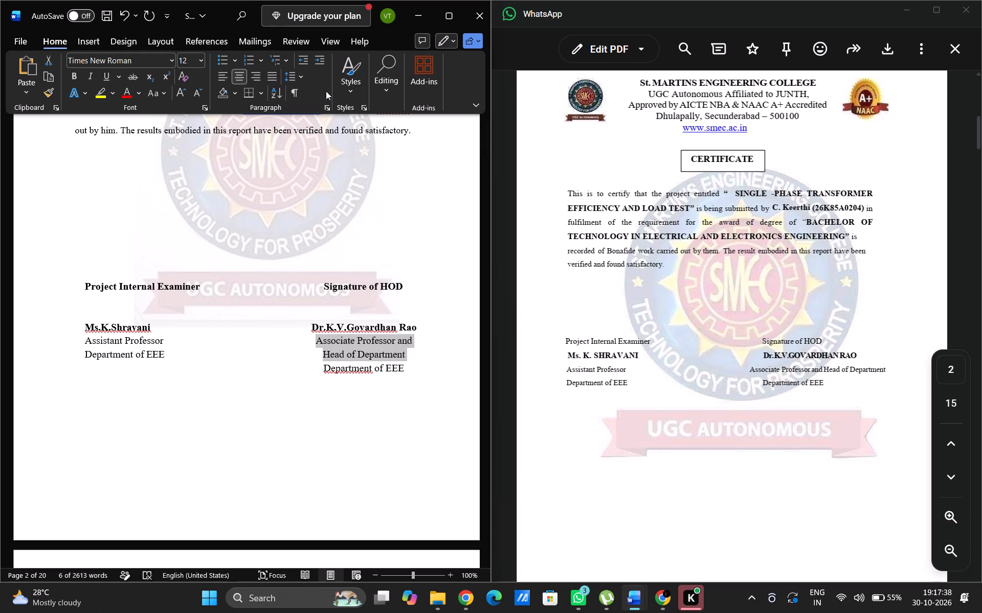
click(324, 104)
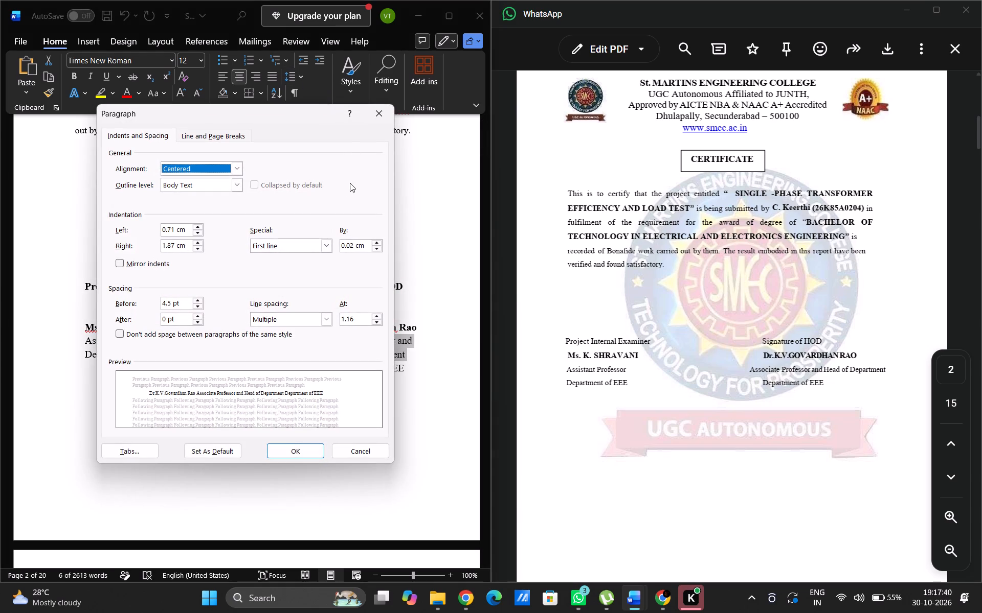
click(324, 318)
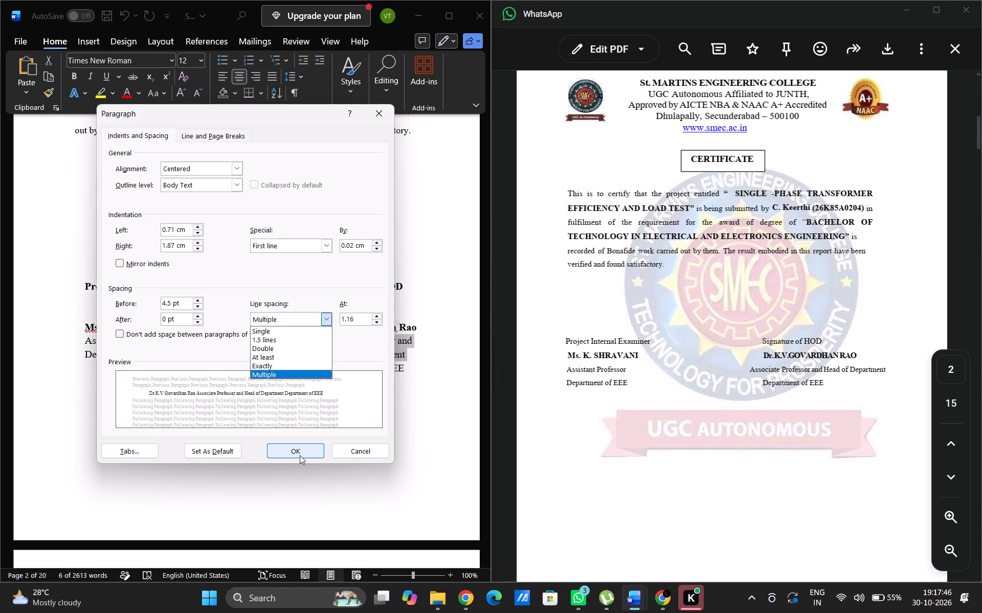
click(283, 333)
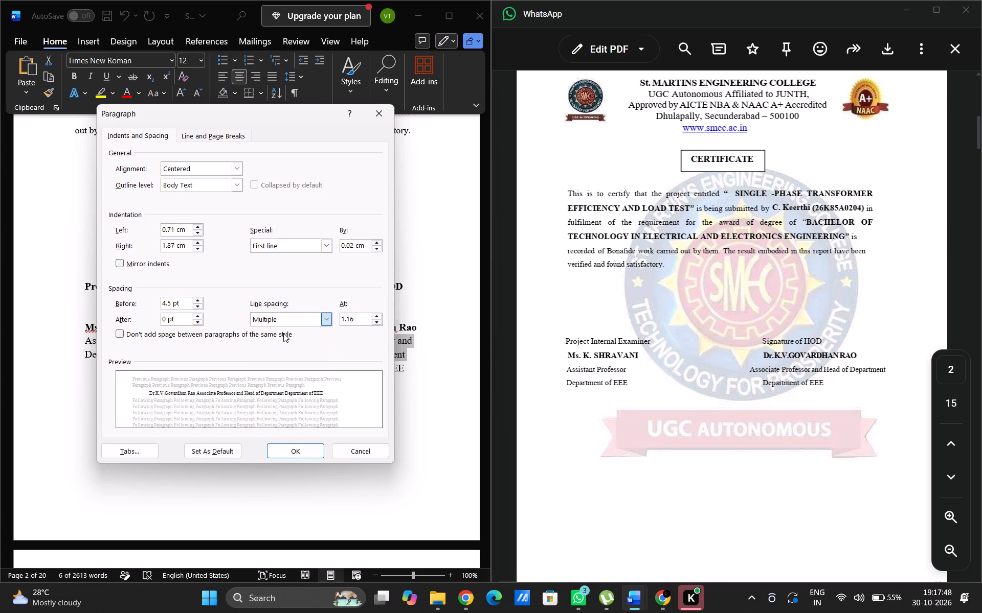
click(292, 447)
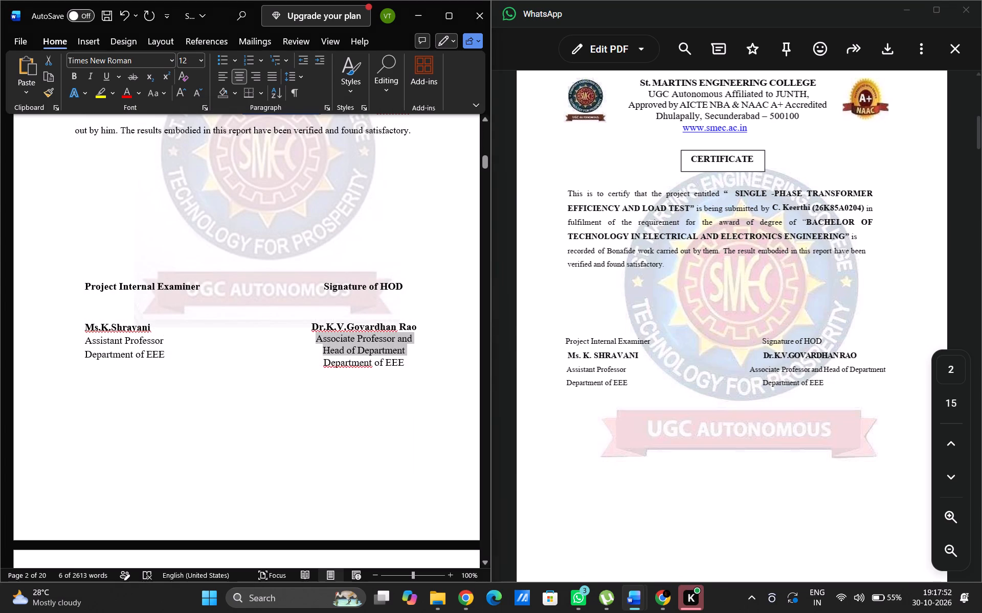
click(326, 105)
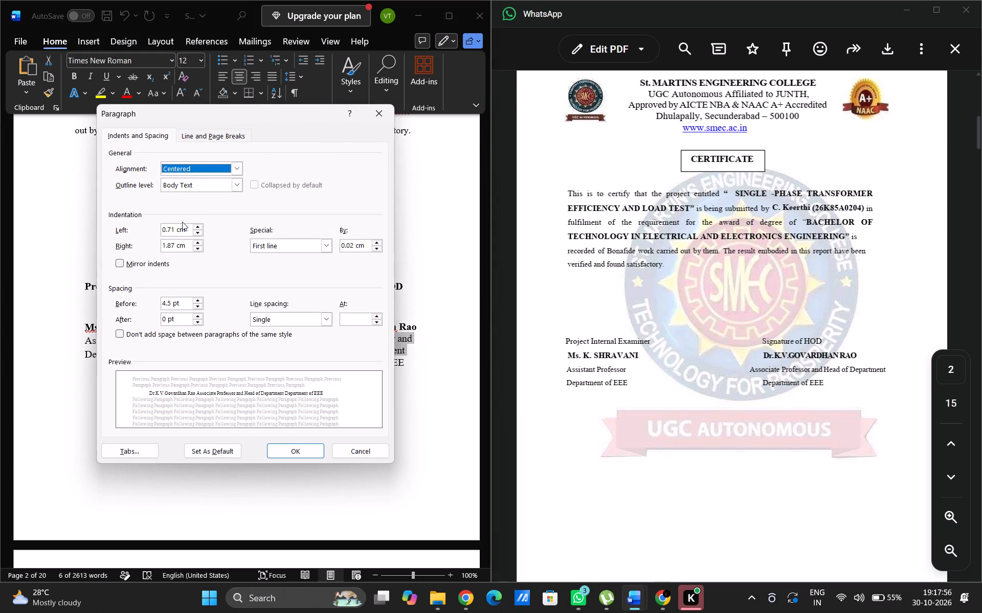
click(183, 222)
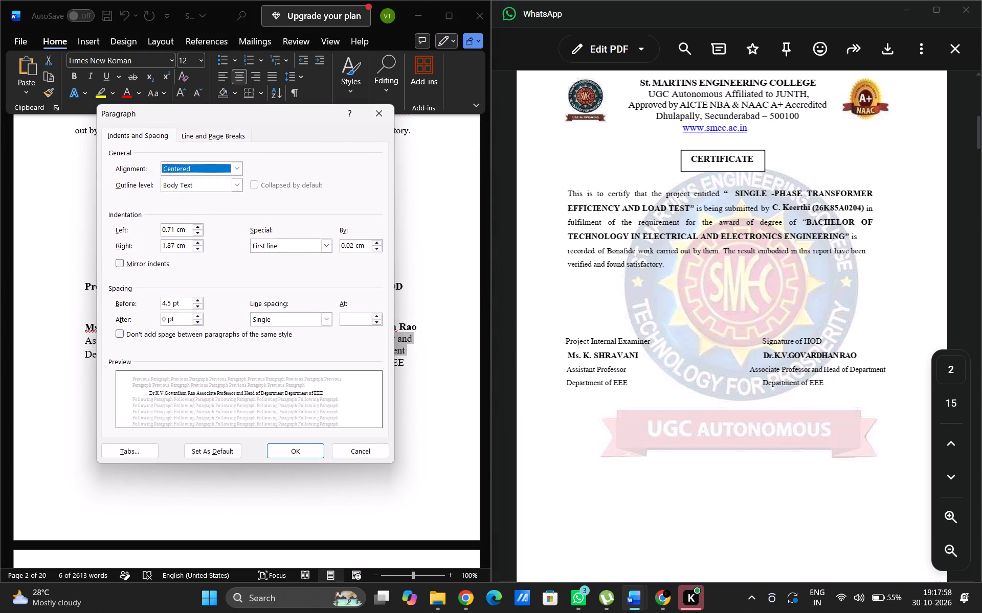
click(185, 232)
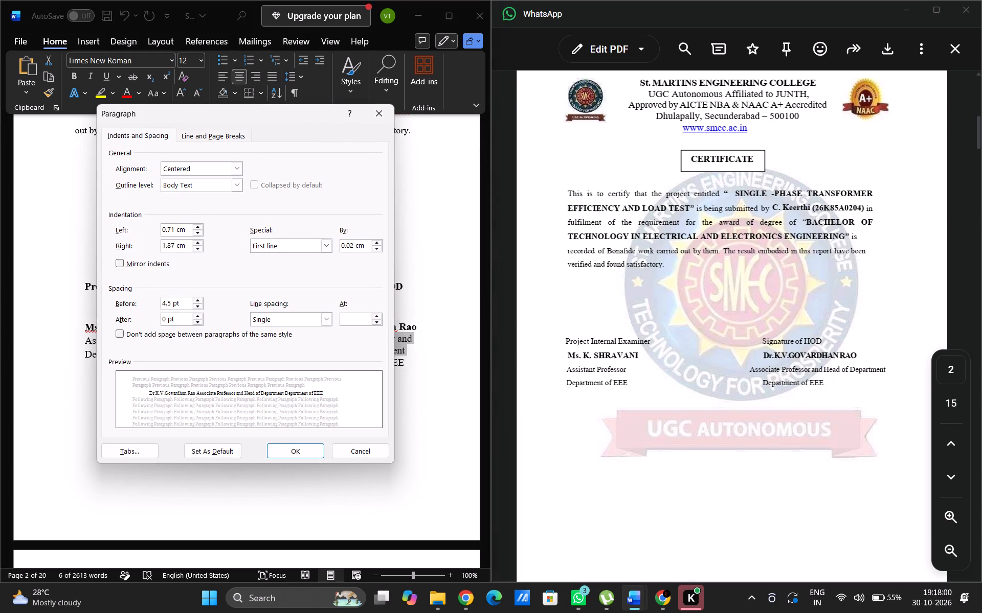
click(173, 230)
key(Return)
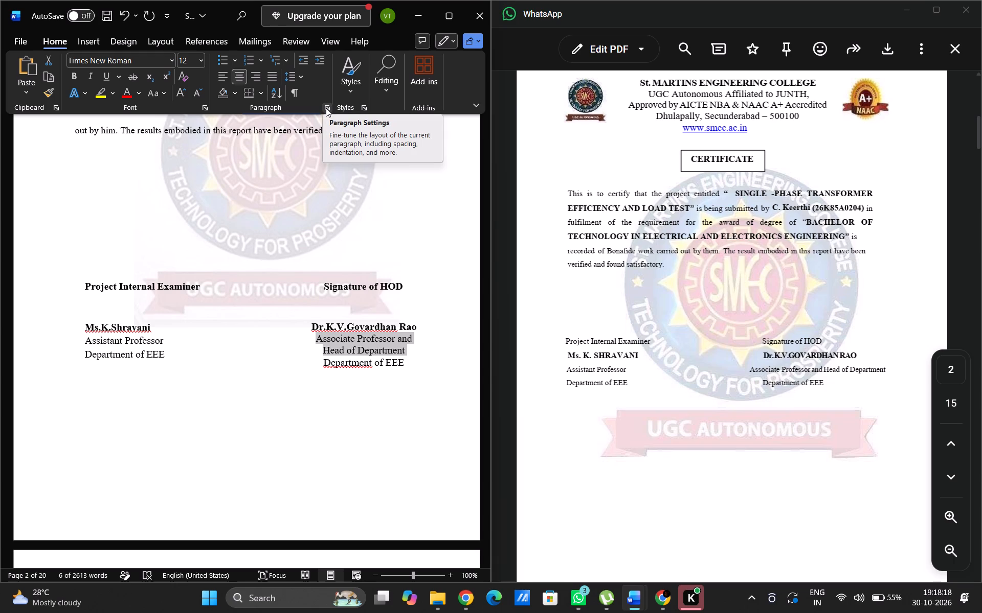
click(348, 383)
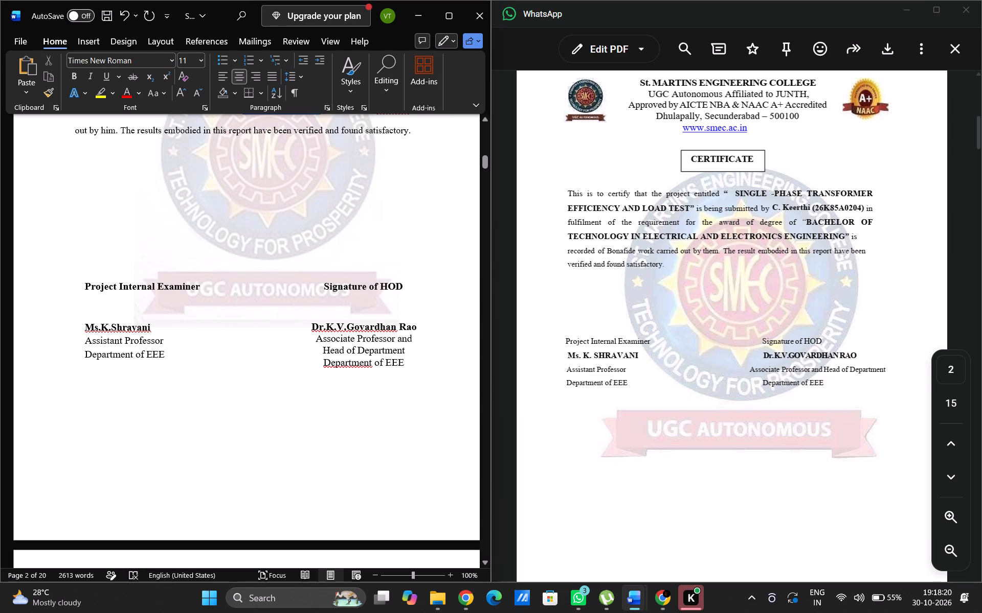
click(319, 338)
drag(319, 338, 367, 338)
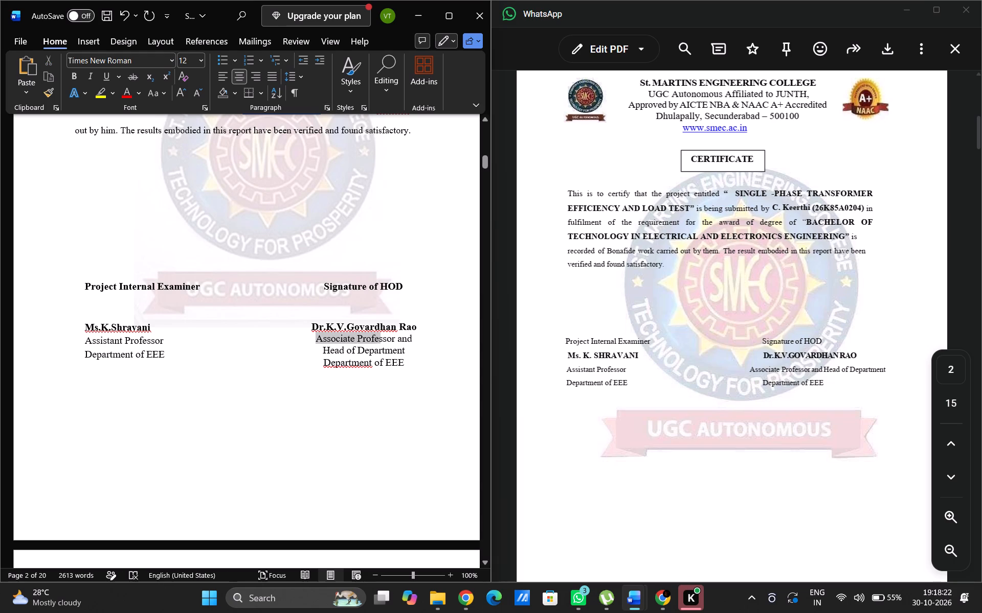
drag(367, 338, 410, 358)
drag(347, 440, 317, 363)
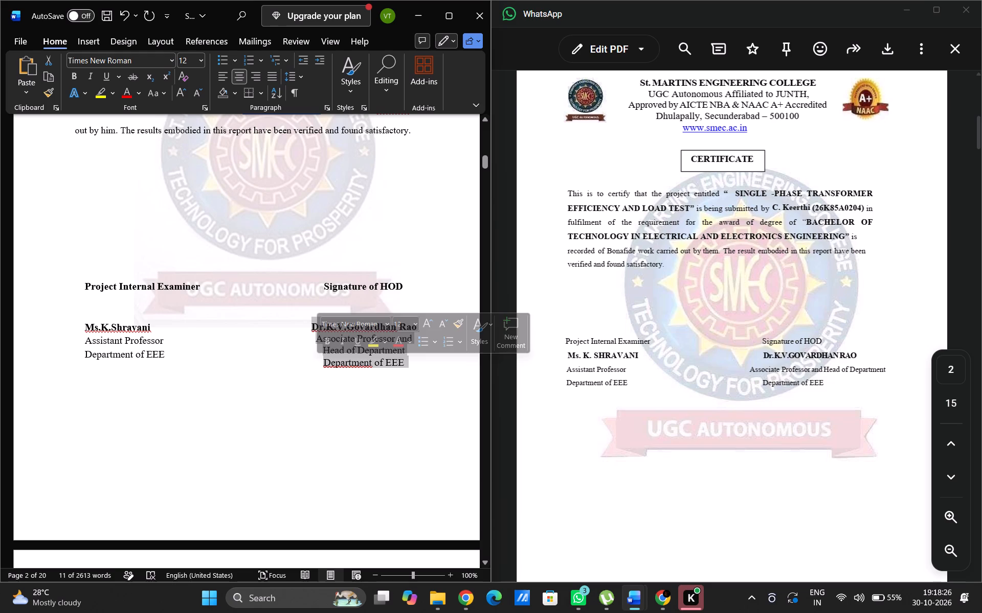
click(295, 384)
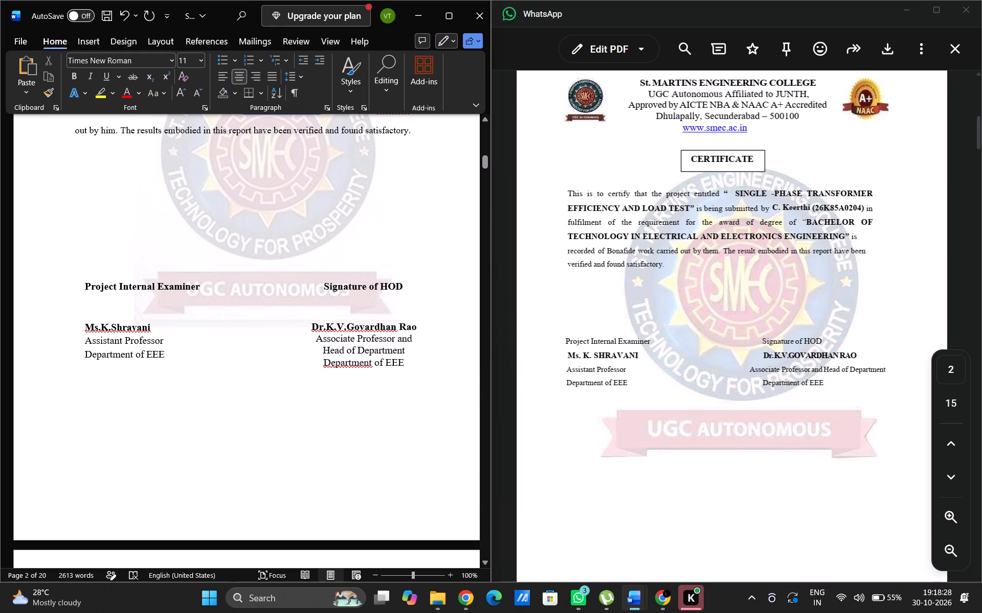
Set the left indentation of the HOD's name and designation paragraph on the certificate page to 0 cm.
click(315, 335)
drag(315, 335, 406, 353)
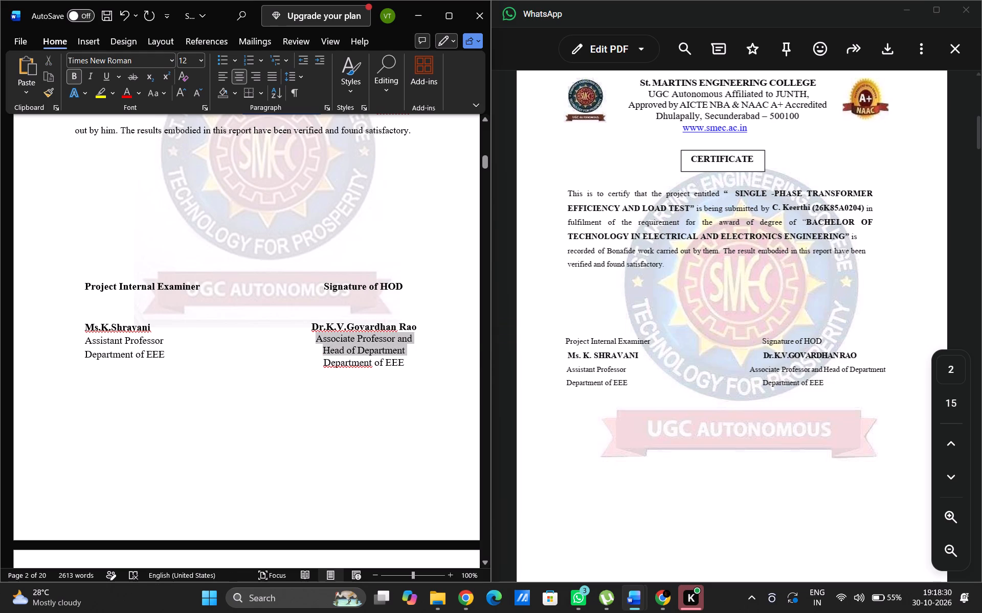
drag(406, 353, 407, 353)
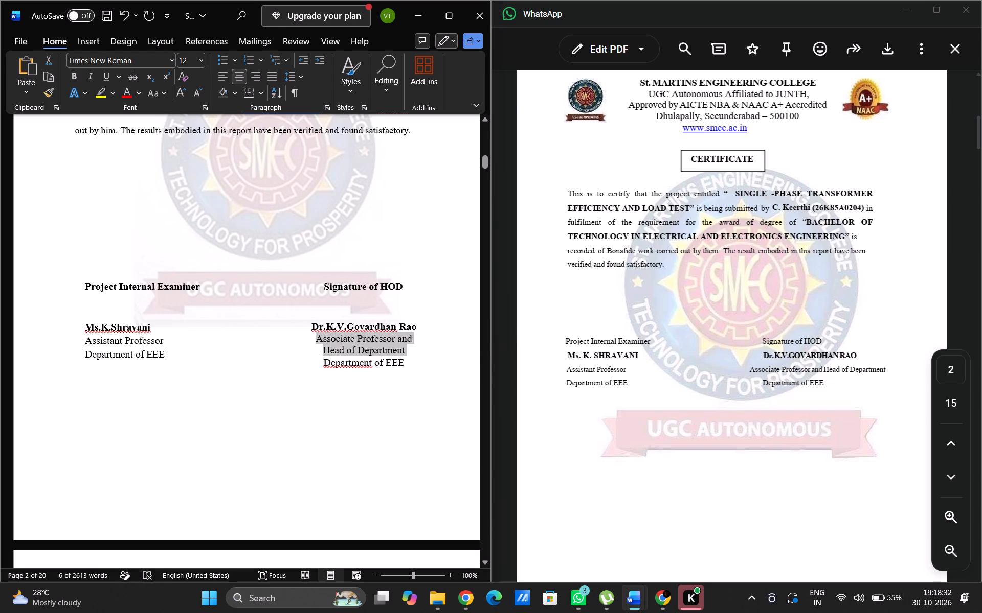
click(323, 106)
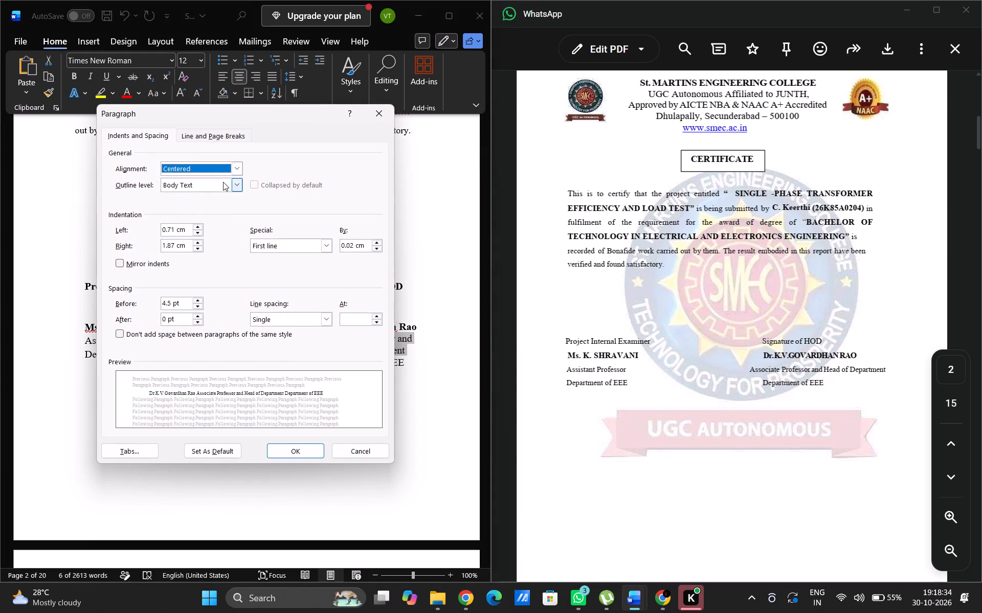
click(173, 227)
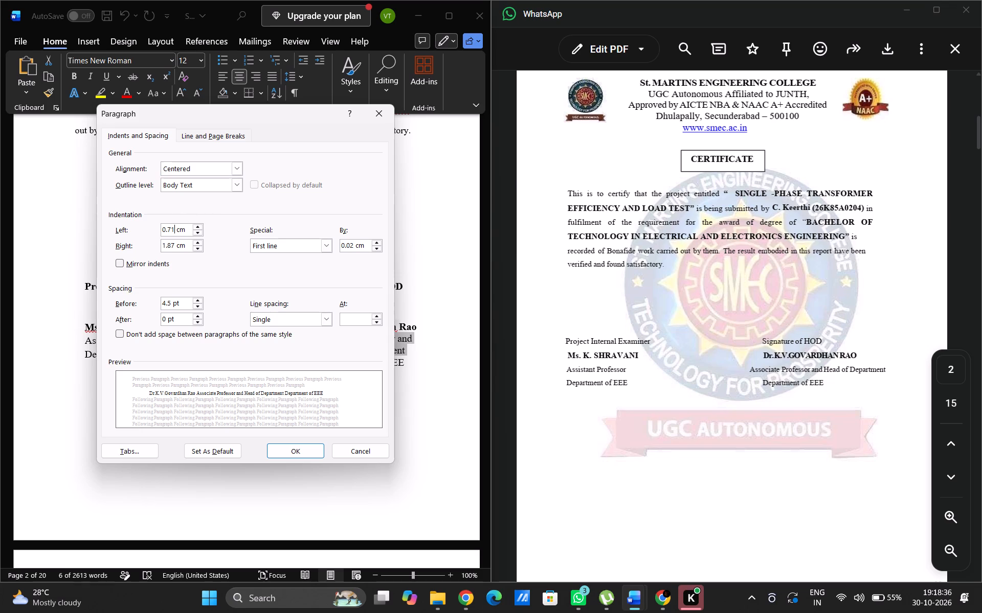
key(BackSpace)
key(BackSpace)
key(BackSpace)
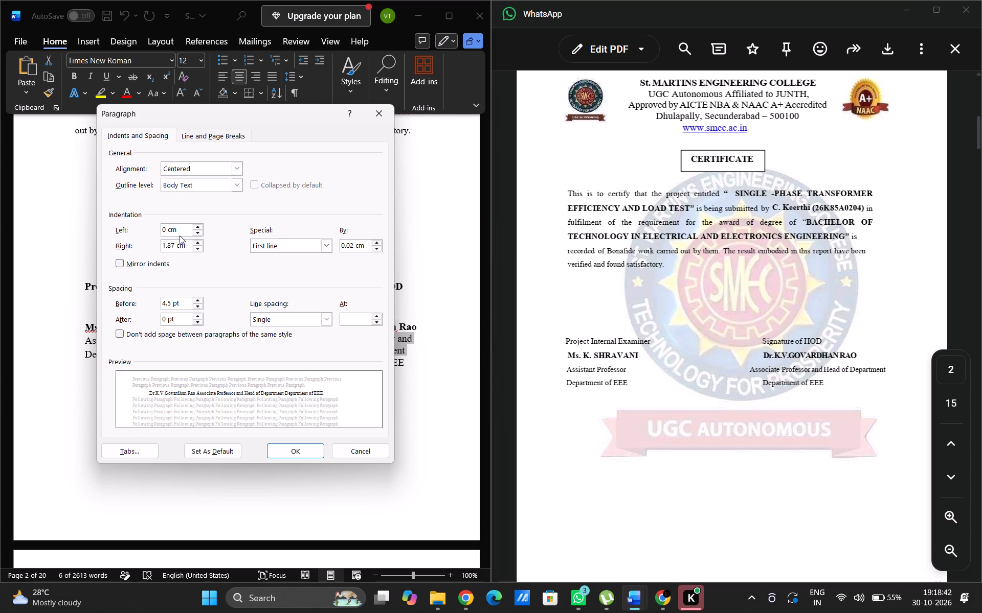
Set the right indentation of the same HOD paragraph to 0 and apply the paragraph settings.
click(172, 238)
click(172, 245)
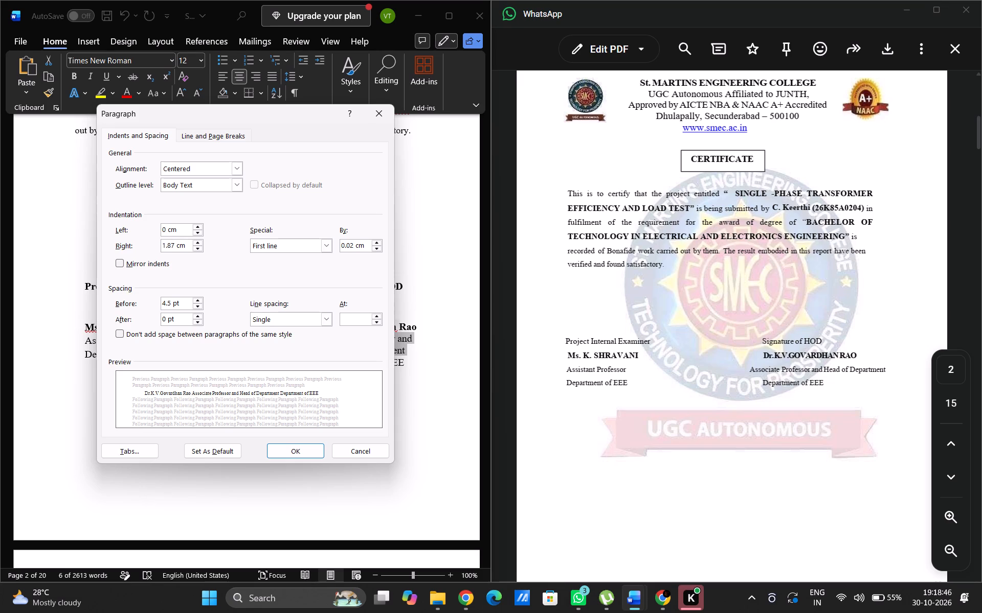
click(176, 246)
key(BackSpace)
key(BackSpace)
key(BackSpace)
key(BackSpace)
key(BackSpace)
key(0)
click(314, 450)
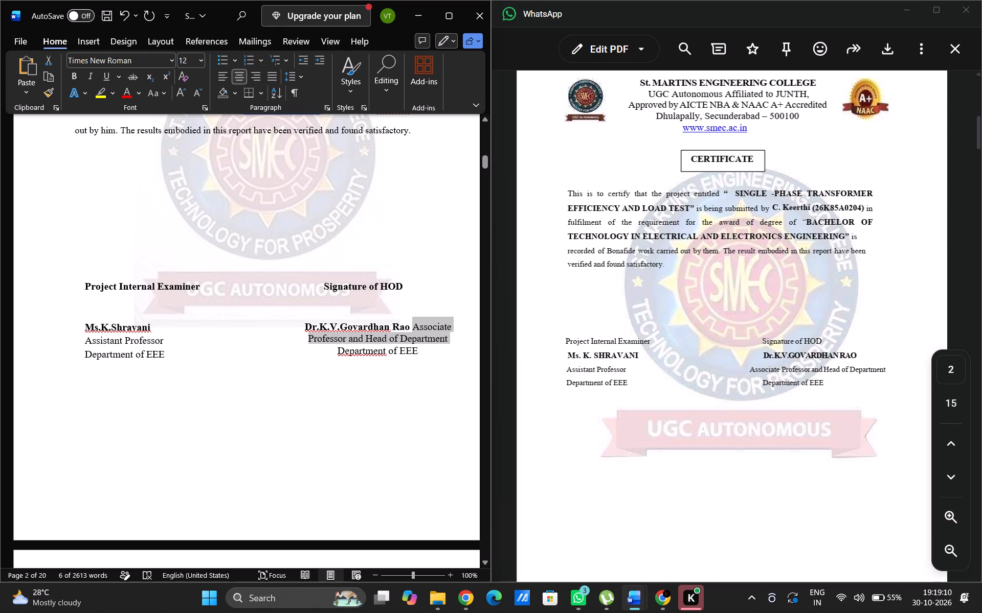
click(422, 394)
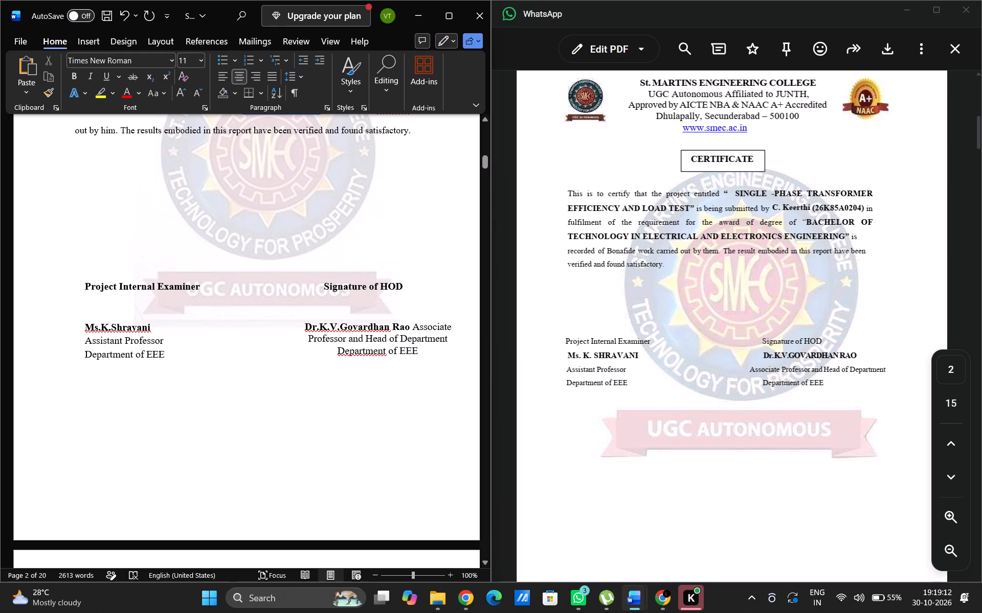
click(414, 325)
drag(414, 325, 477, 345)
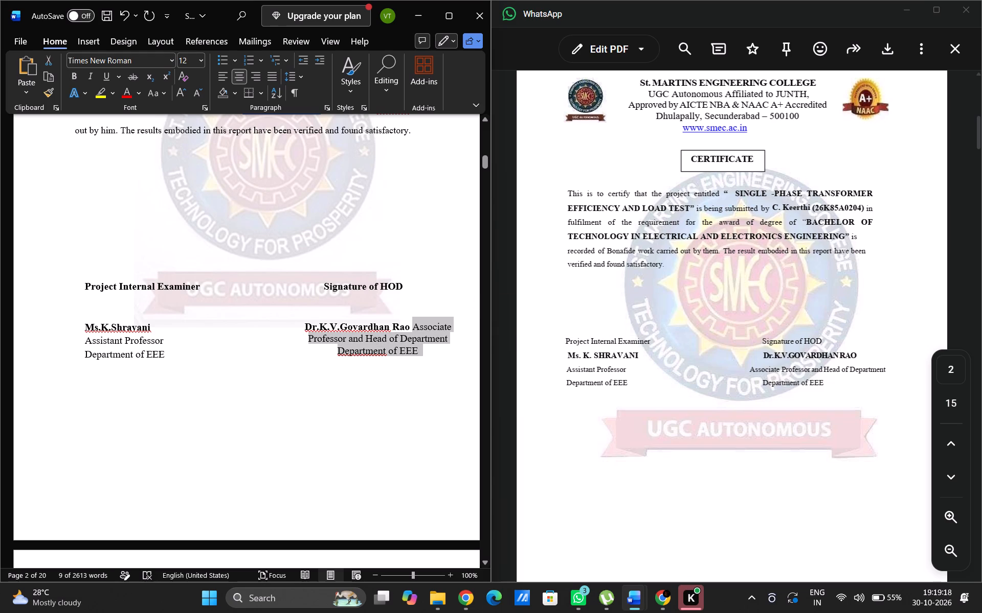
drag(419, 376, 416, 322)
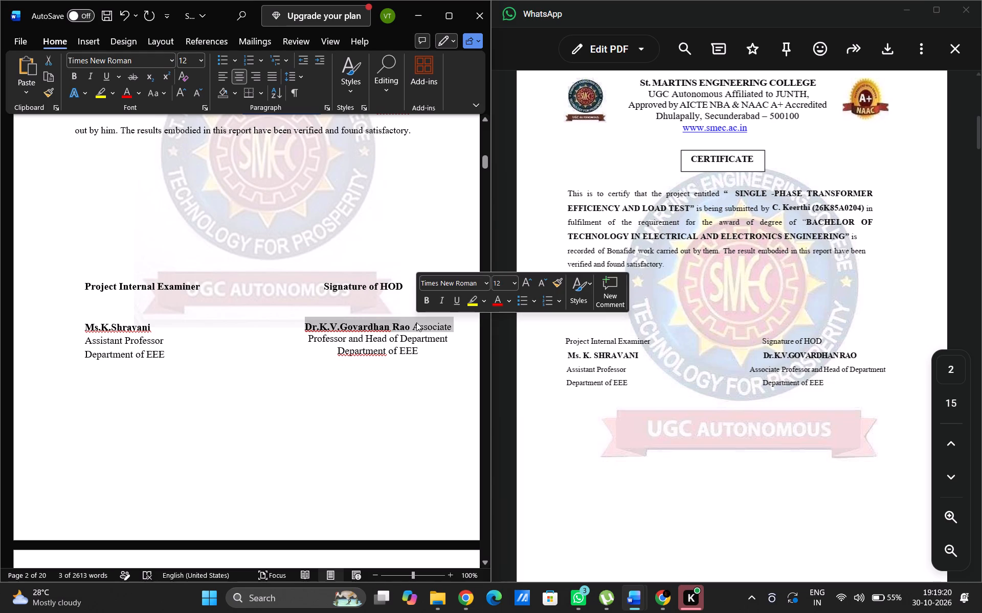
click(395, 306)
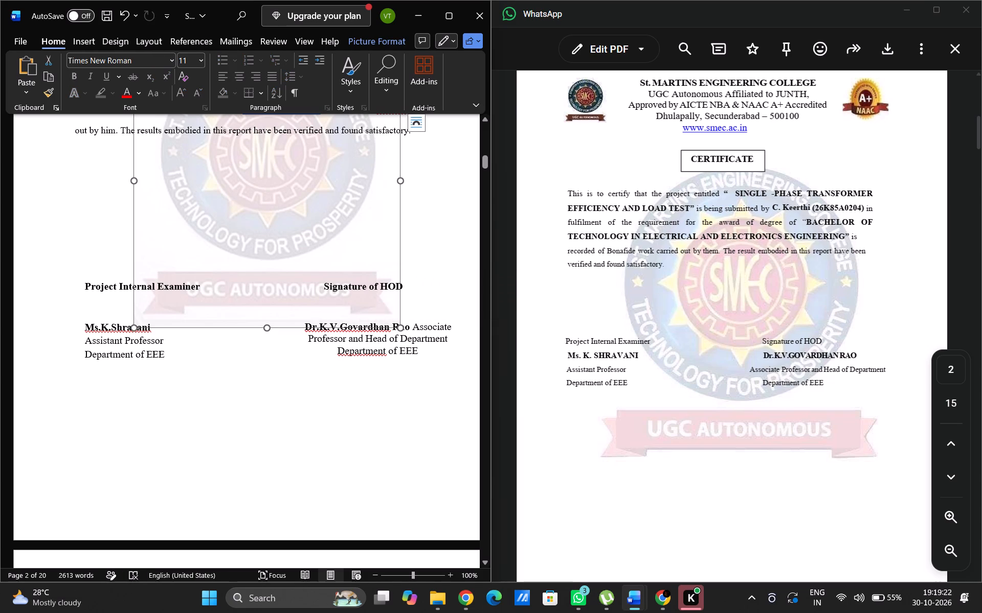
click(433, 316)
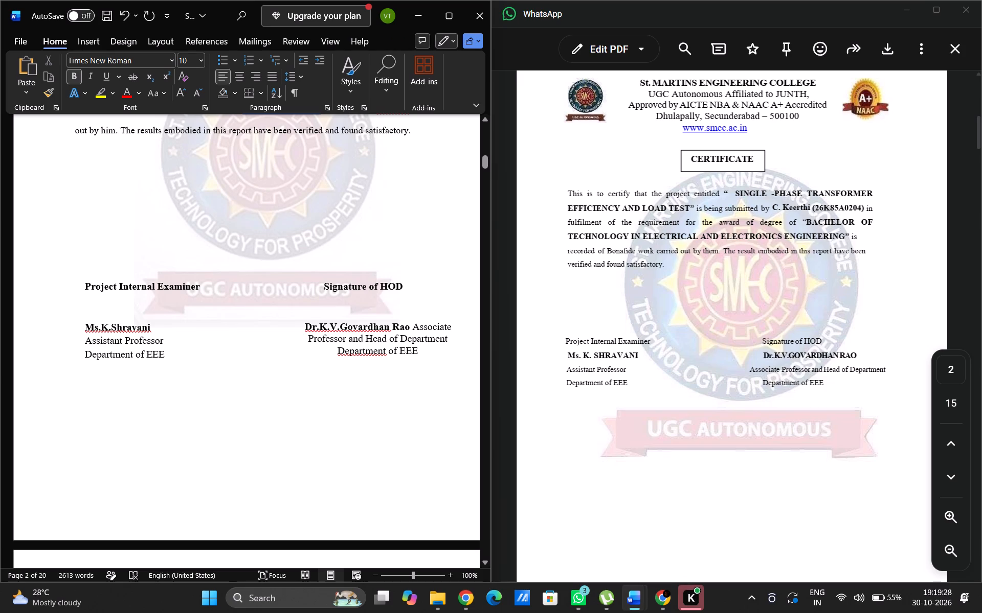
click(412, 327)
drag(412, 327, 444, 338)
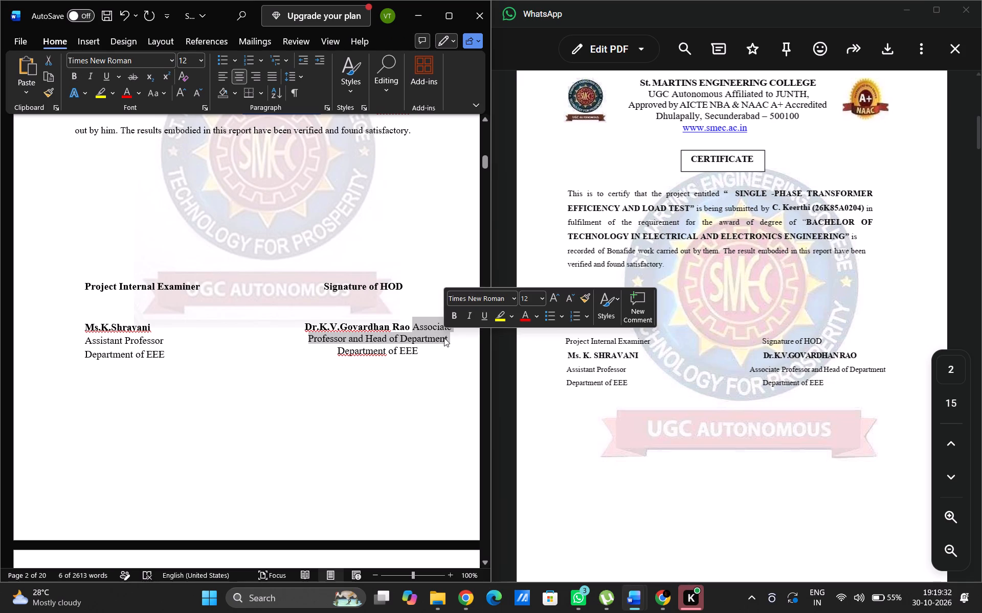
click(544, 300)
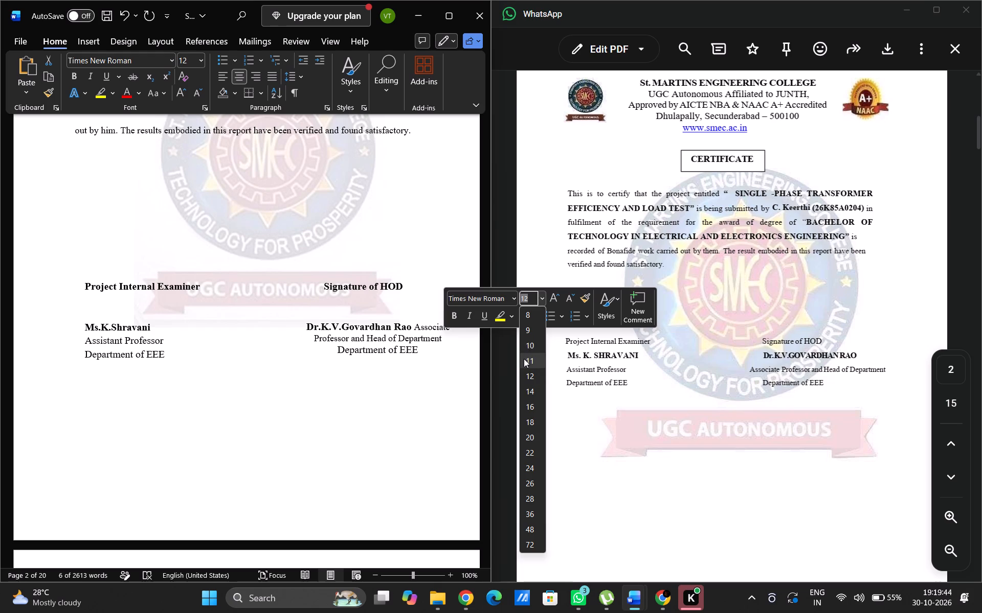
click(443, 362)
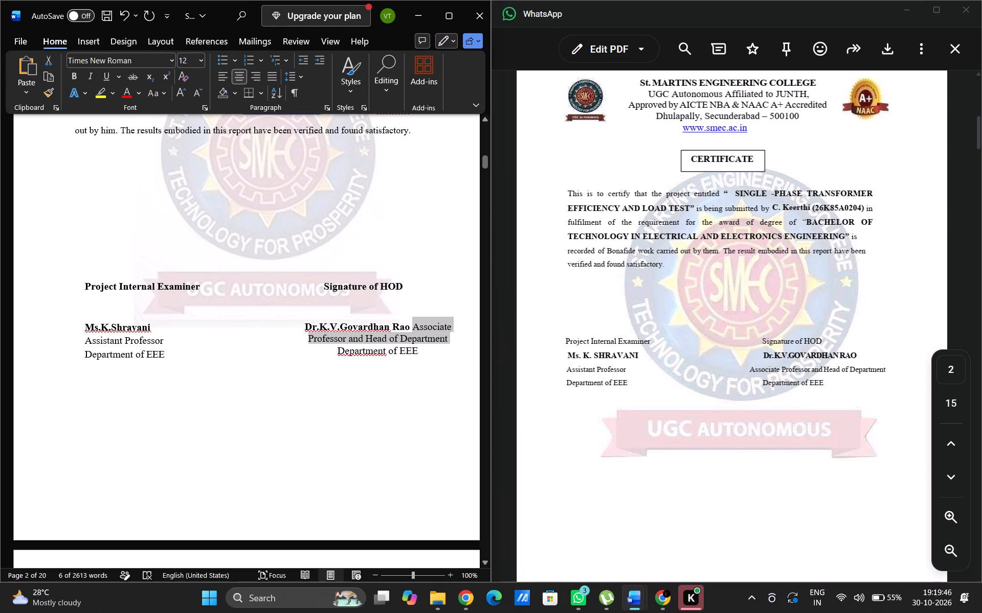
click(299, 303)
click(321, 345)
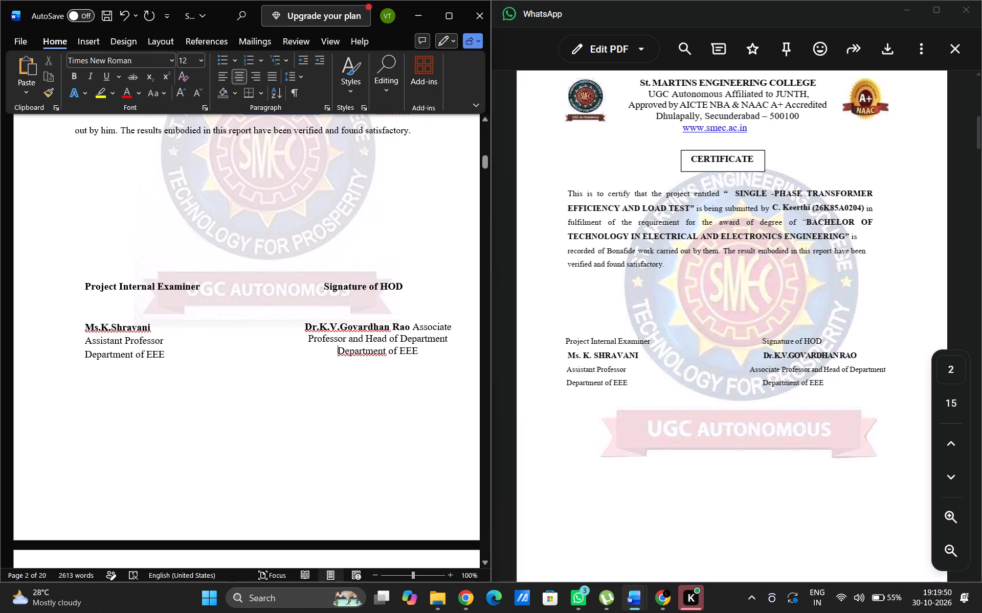
Delete the HOD's name in front of "Associate Professor and Head of Department" on the Word certificate page.
click(307, 329)
drag(307, 329, 399, 335)
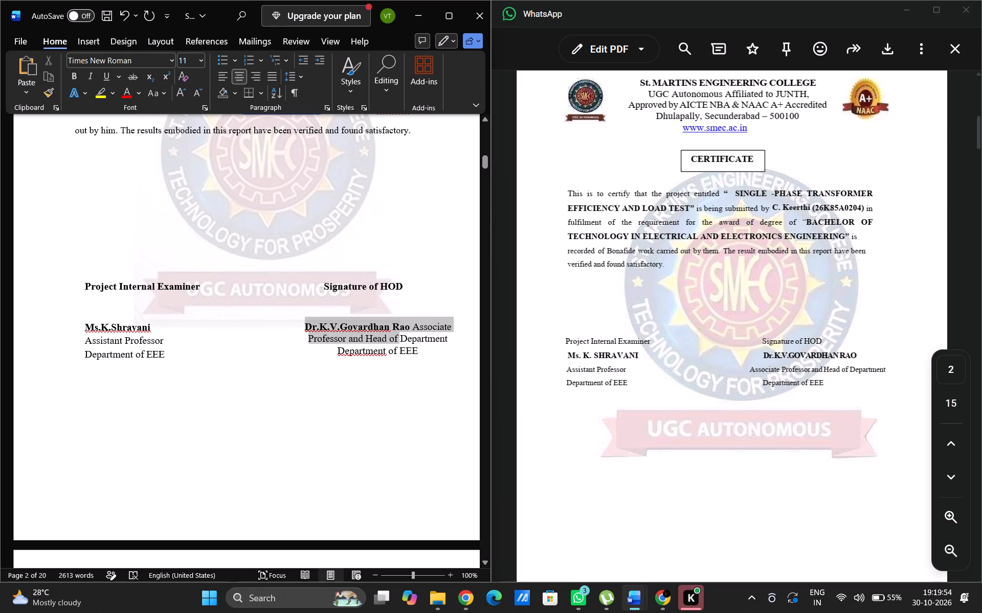
drag(399, 335, 399, 325)
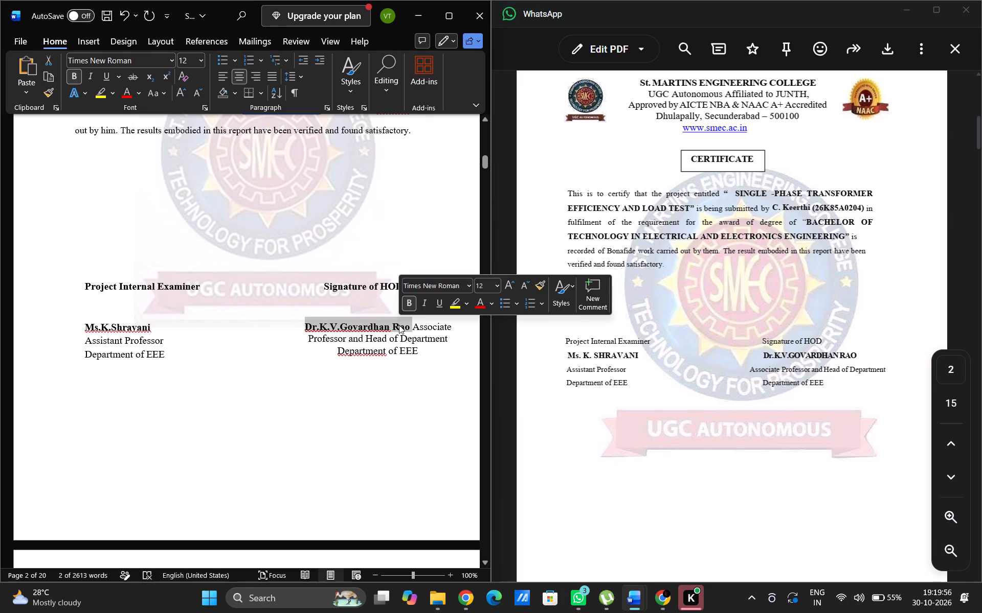
key(BackSpace)
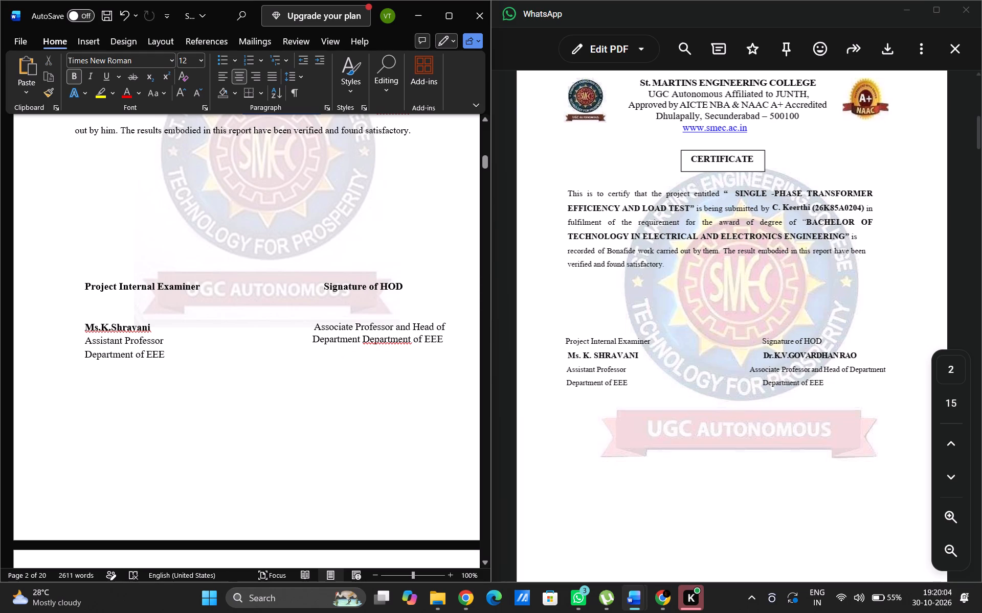
Insert spaces where the HOD's name stood until "Associate Professor and Head of Department" moves down to the line below.
key(space)
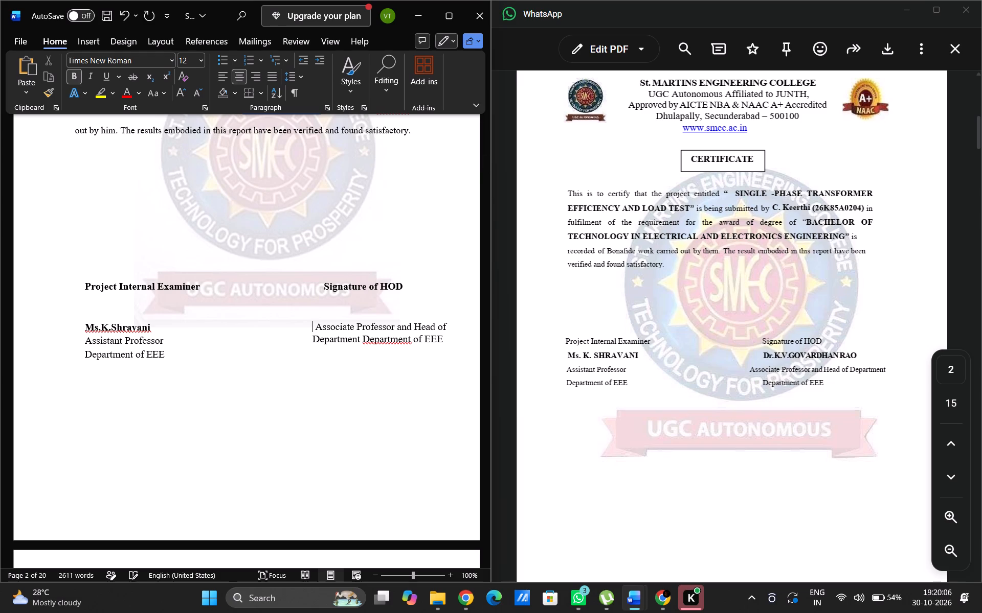
key(space)
key(space)
key(space)
key(space)
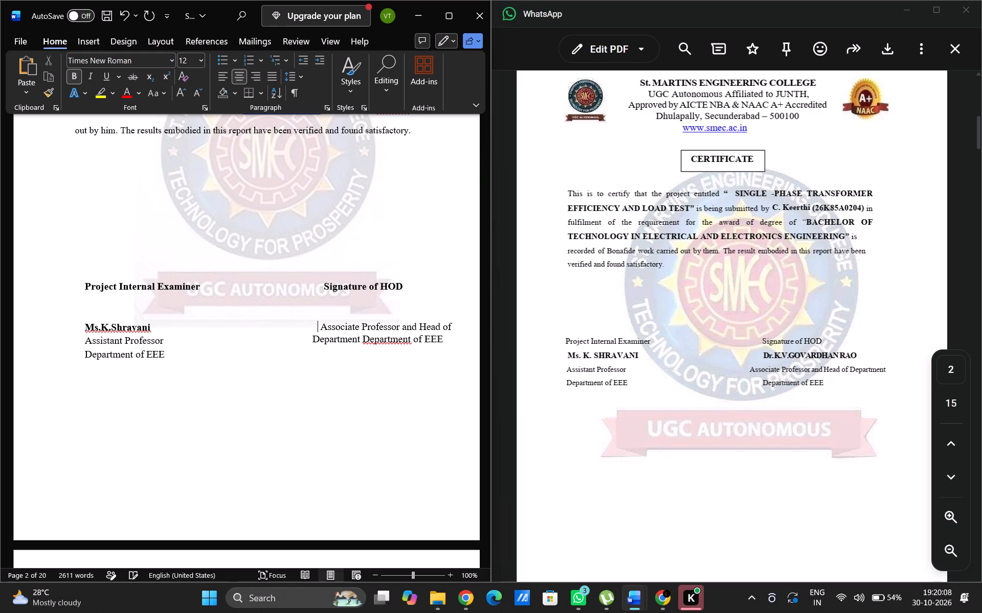
key(space)
key(space)
key(space)
key(space)
key(space)
key(space)
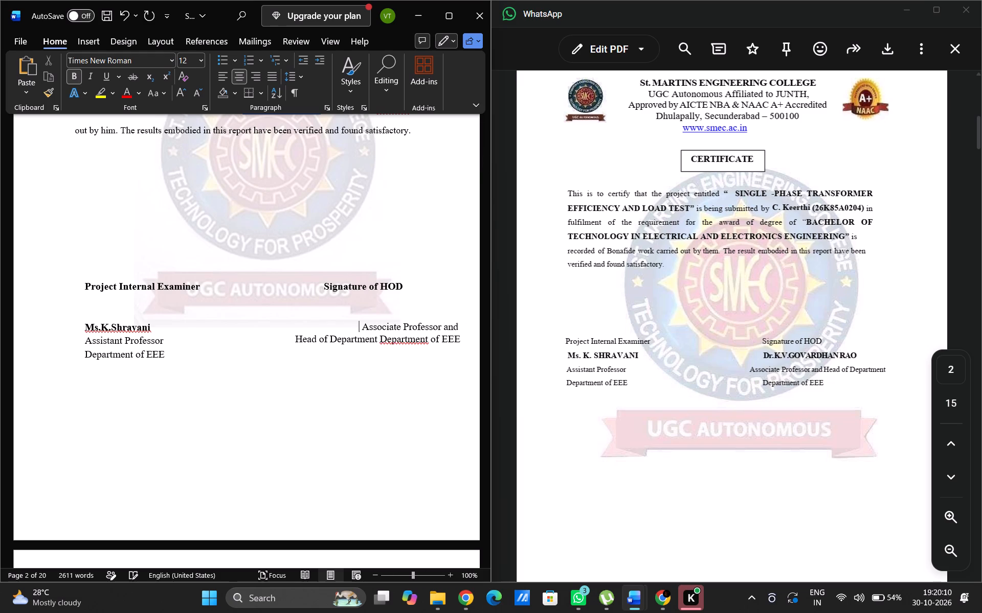
key(space)
key(space)
key(space)
key(space)
key(space)
key(space)
key(space)
key(space)
key(space)
key(space)
key(space)
key(space)
key(space)
key(space)
key(space)
key(space)
key(space)
key(space)
key(space)
key(space)
key(space)
key(space)
key(space)
key(space)
key(space)
key(space)
key(space)
key(space)
key(space)
key(space)
key(space)
key(space)
key(space)
key(space)
key(space)
key(space)
key(space)
key(space)
key(space)
key(space)
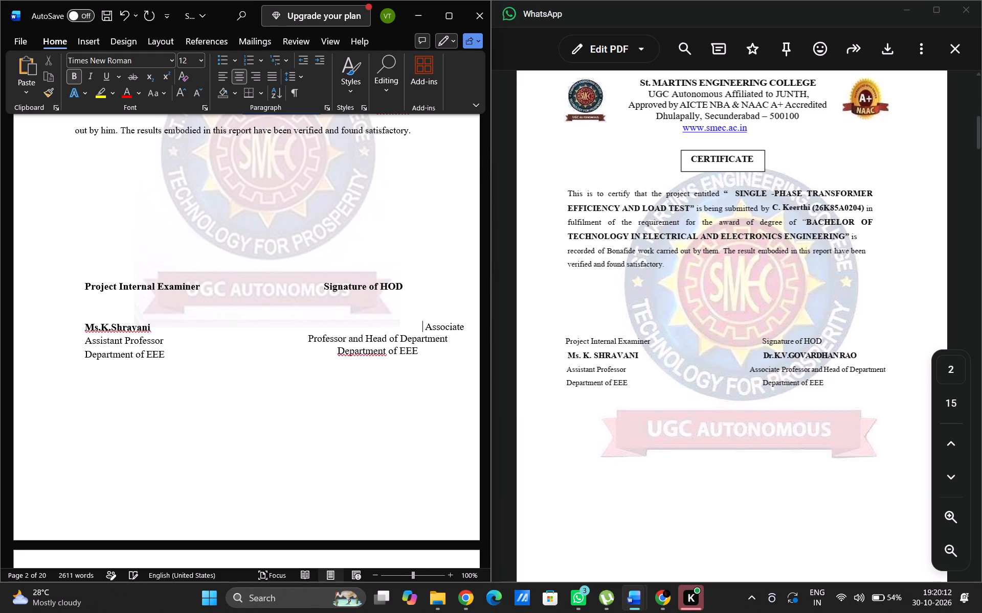
key(space)
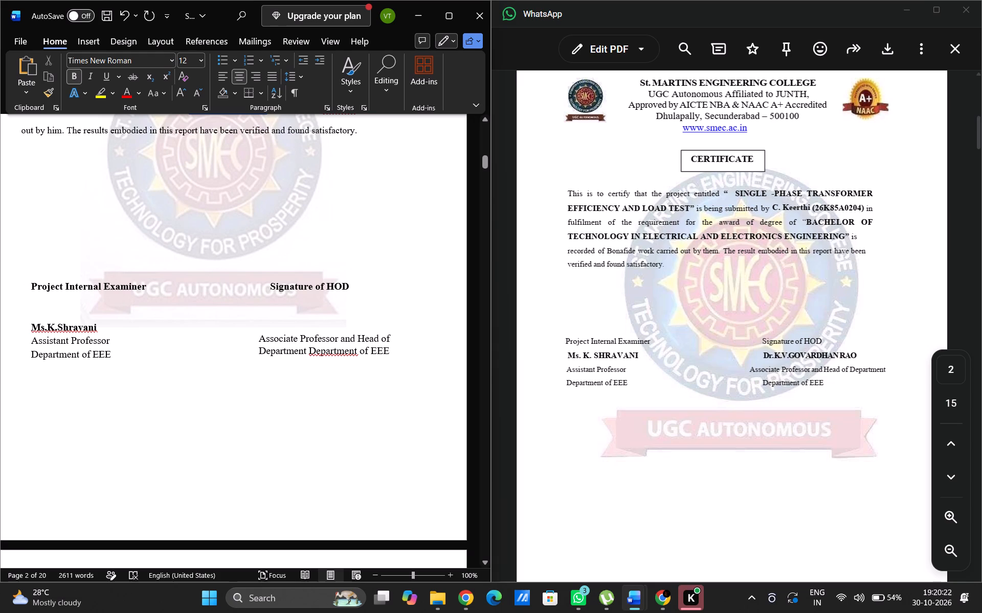
Remove a few of the padding spaces just before "Associate Professor" in the HOD's signature block.
key(BackSpace)
click(258, 337)
key(BackSpace)
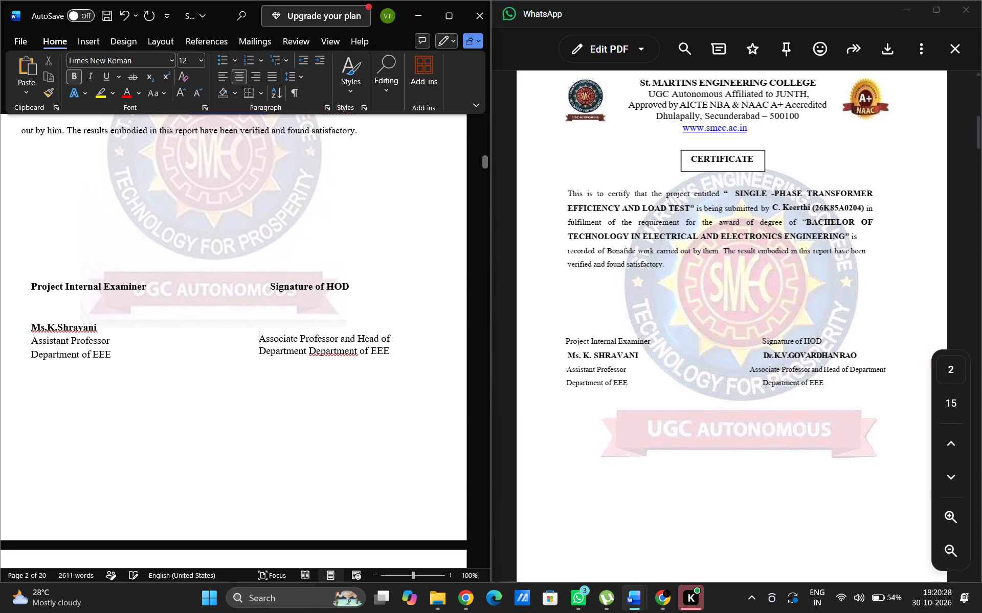
key(BackSpace)
key(BackSpace)
key(BackSpace)
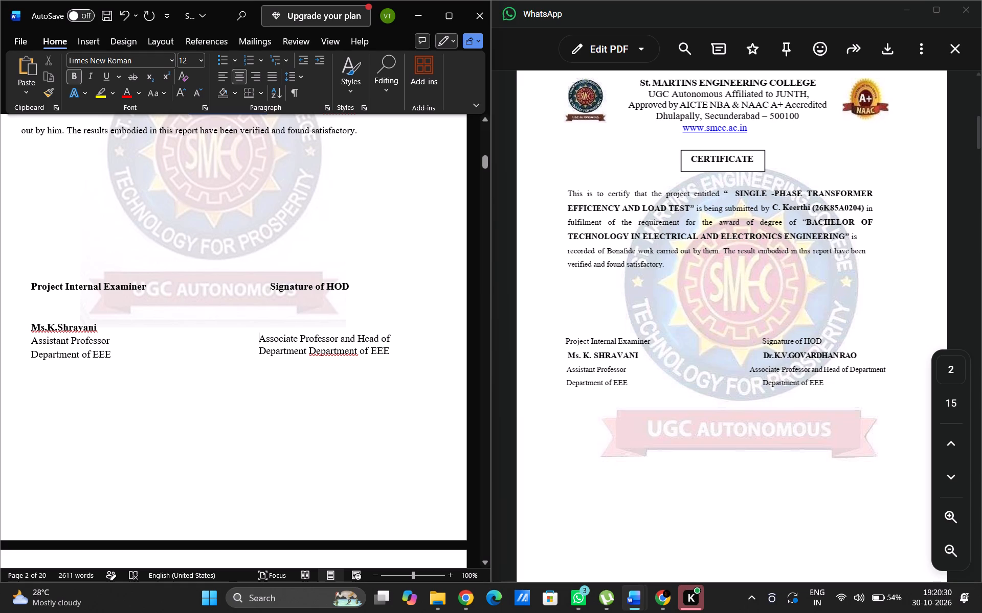
Set the font size of "Associate Professor and Head of Department" in the HOD's signature block to 11.
click(258, 337)
drag(258, 337, 354, 358)
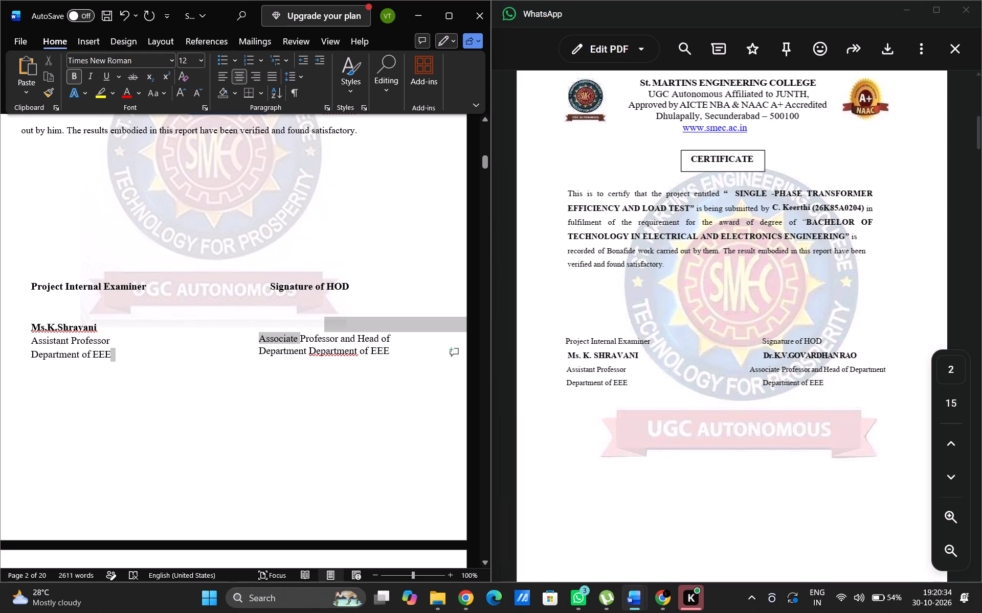
drag(354, 358, 263, 404)
drag(263, 404, 323, 372)
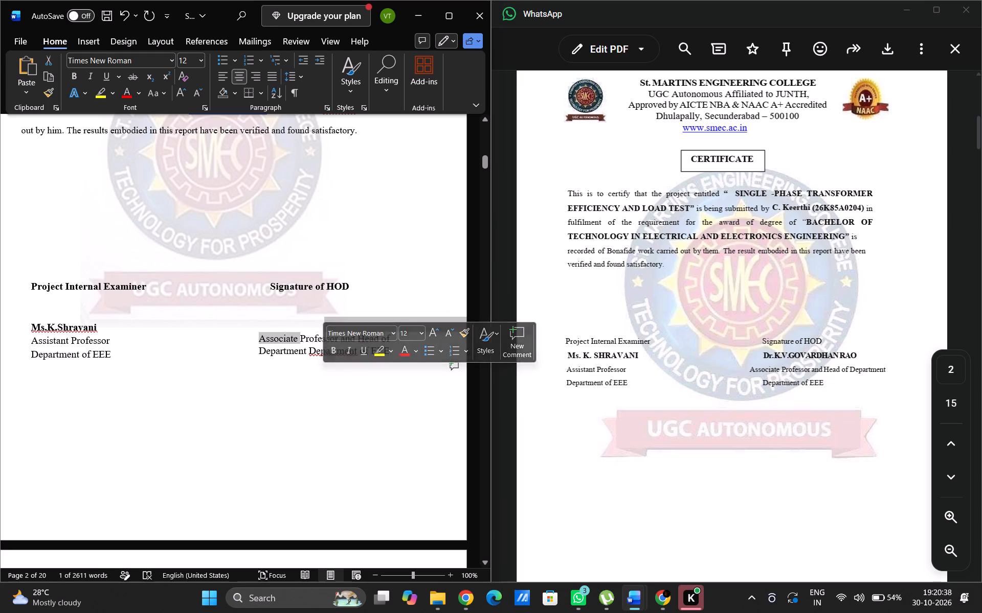
click(315, 381)
click(260, 339)
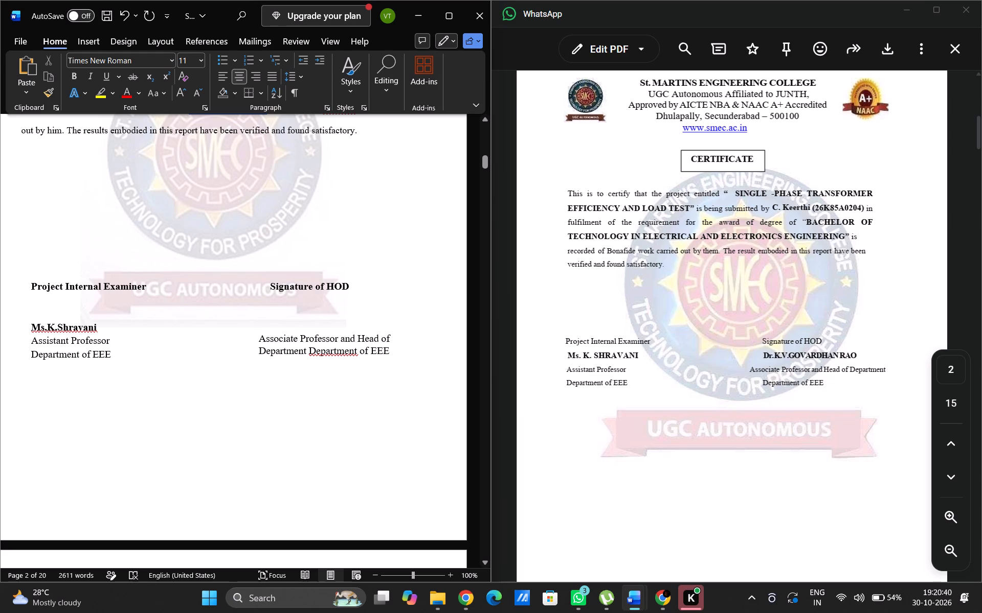
drag(260, 339, 293, 354)
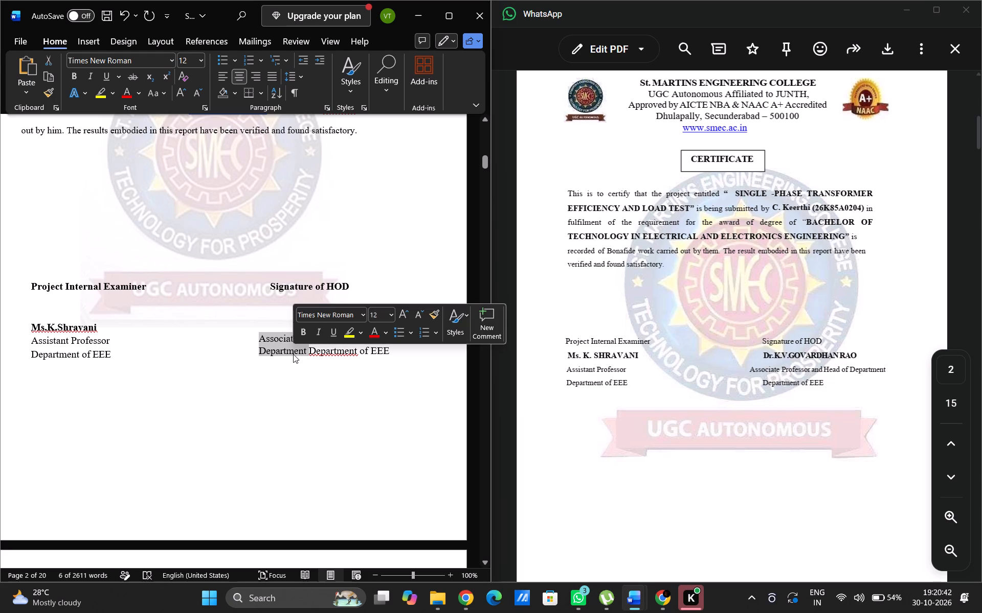
click(393, 310)
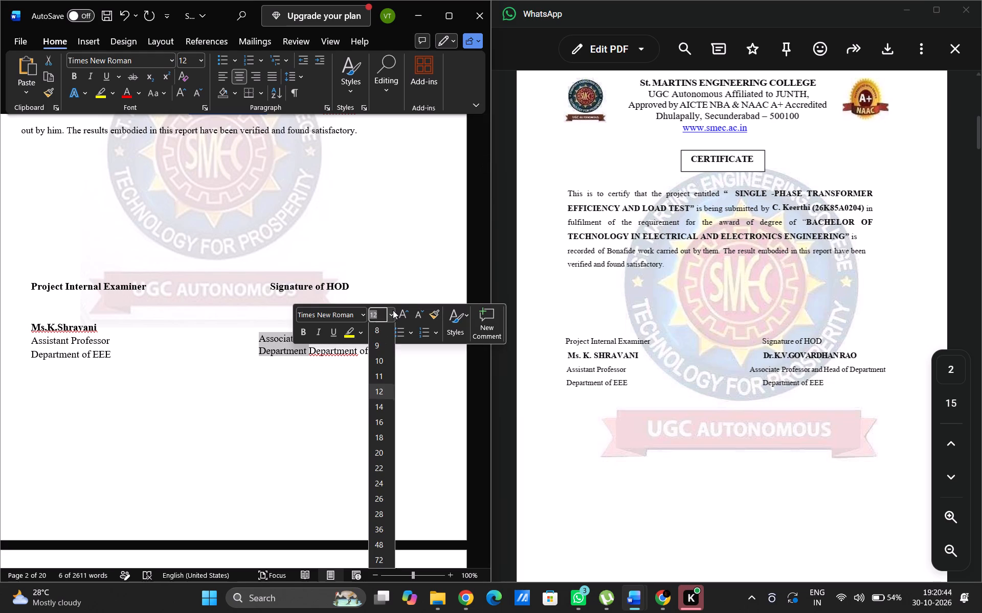
click(387, 381)
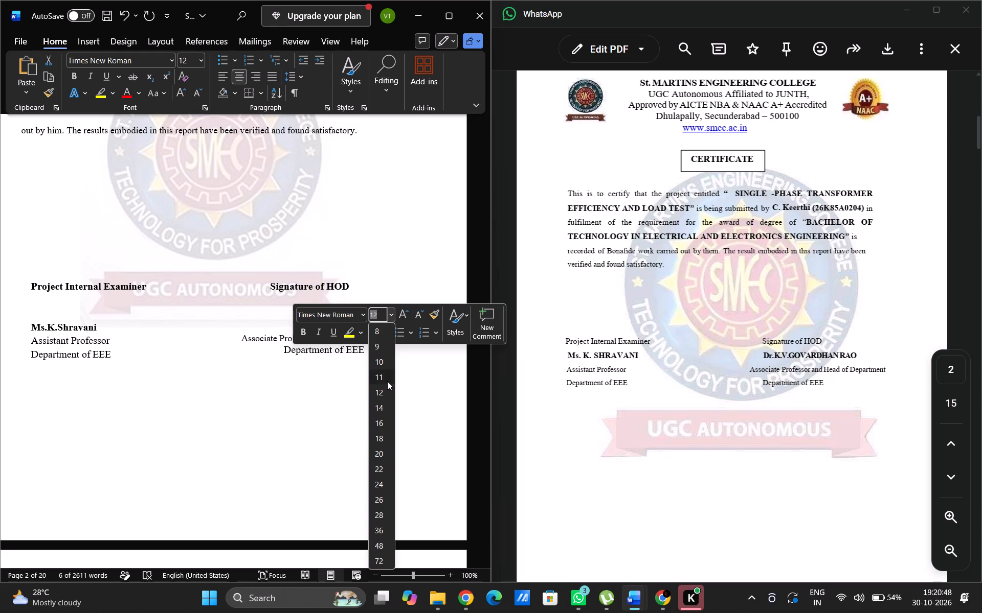
click(363, 390)
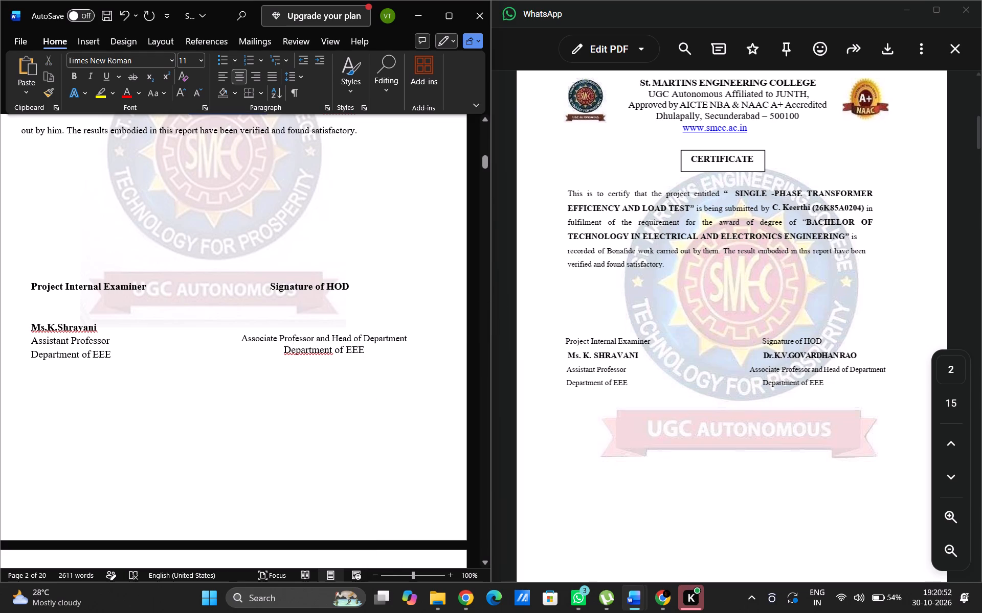
Paste the HOD's name on the line above "Associate Professor and Head of Department" on the certificate page.
double_click(281, 324)
click(263, 305)
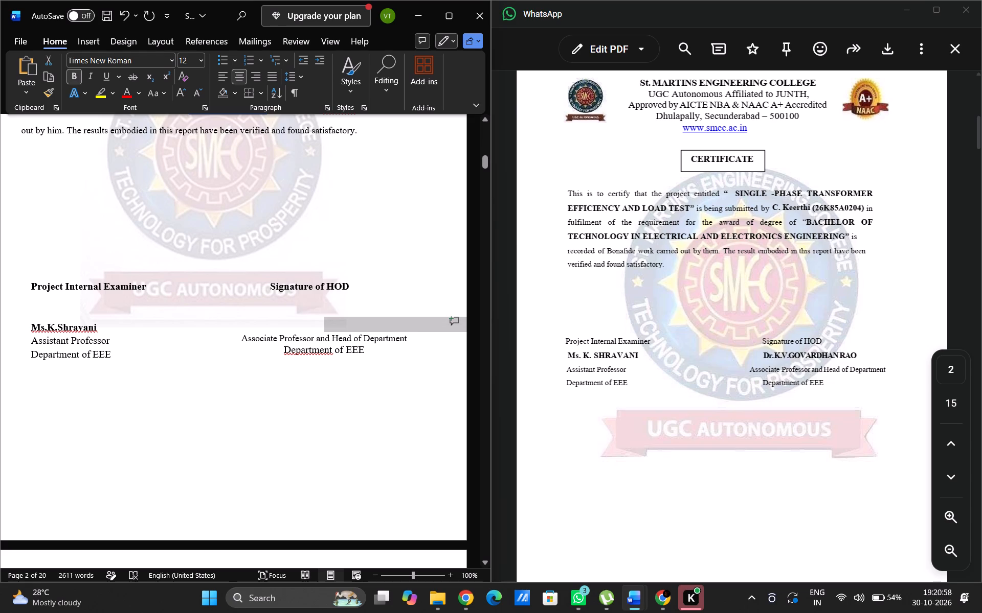
click(376, 309)
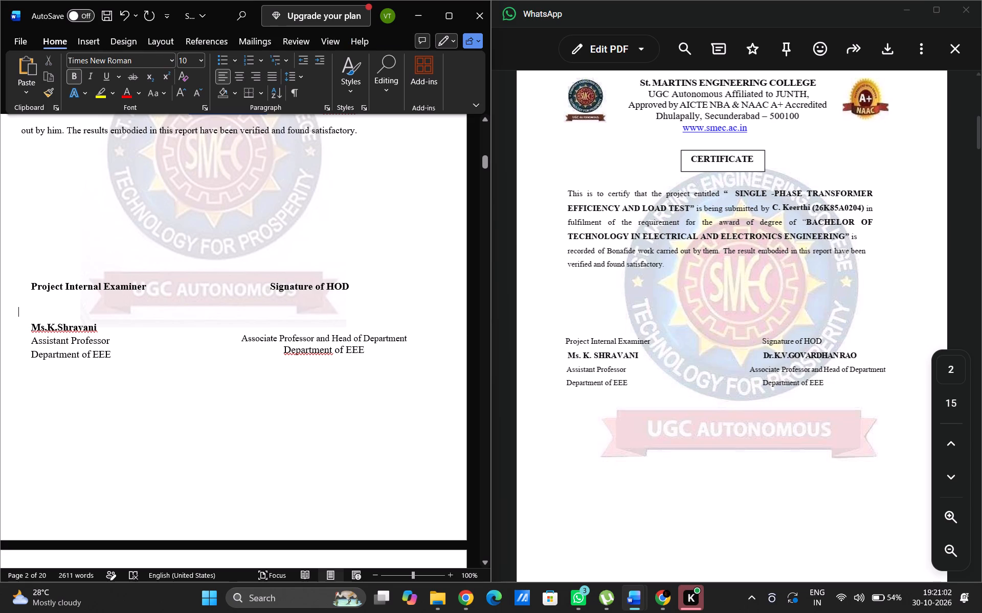
click(292, 324)
key(ctrl+v)
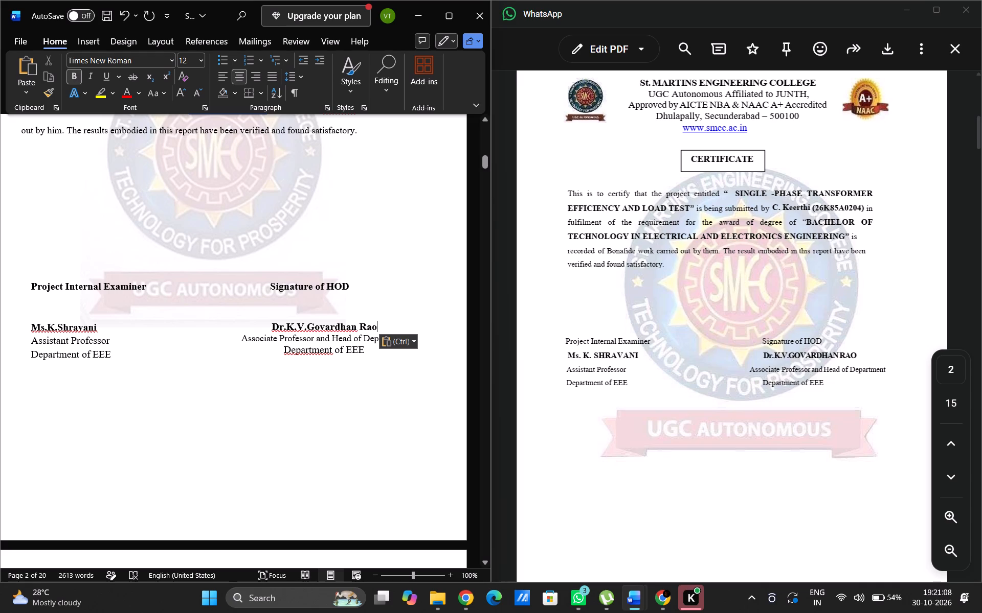
click(375, 428)
Open the certificate page's header, which holds the college name and logos, for editing.
scroll(187, 372, up, 1)
scroll(187, 372, down, 1)
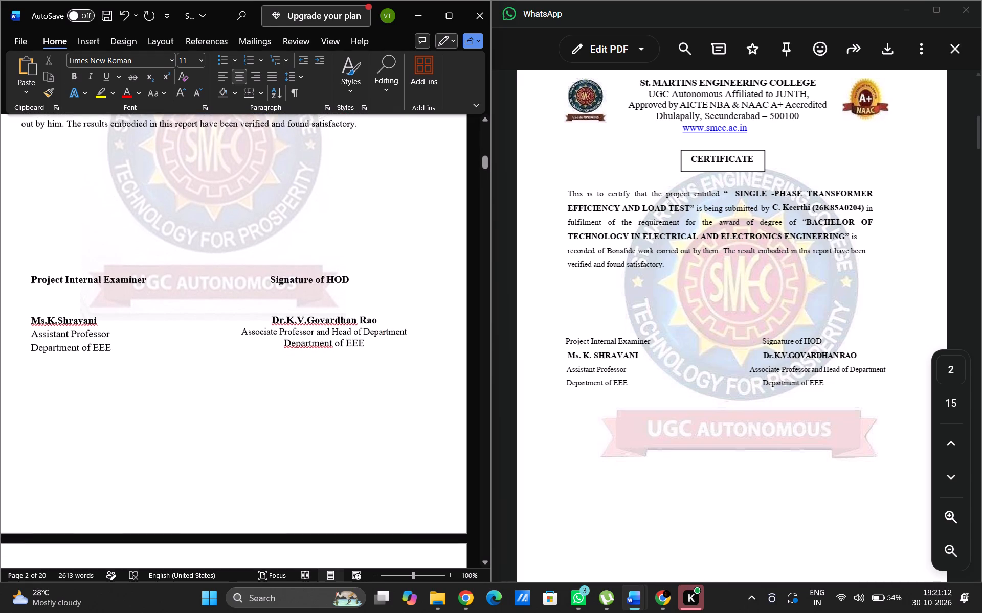
scroll(187, 372, down, 1)
scroll(187, 372, up, 2)
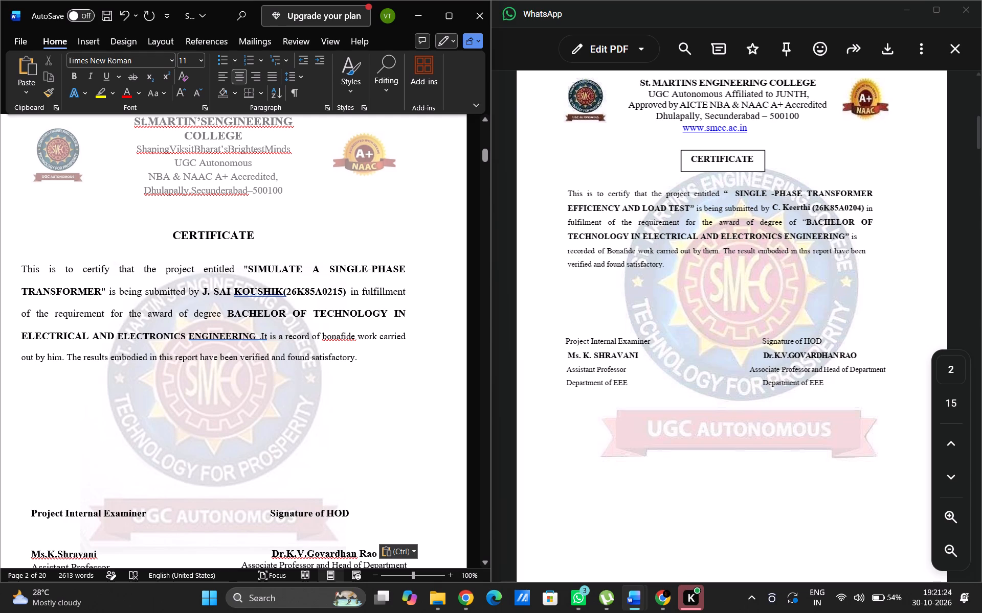
scroll(158, 275, down, 1)
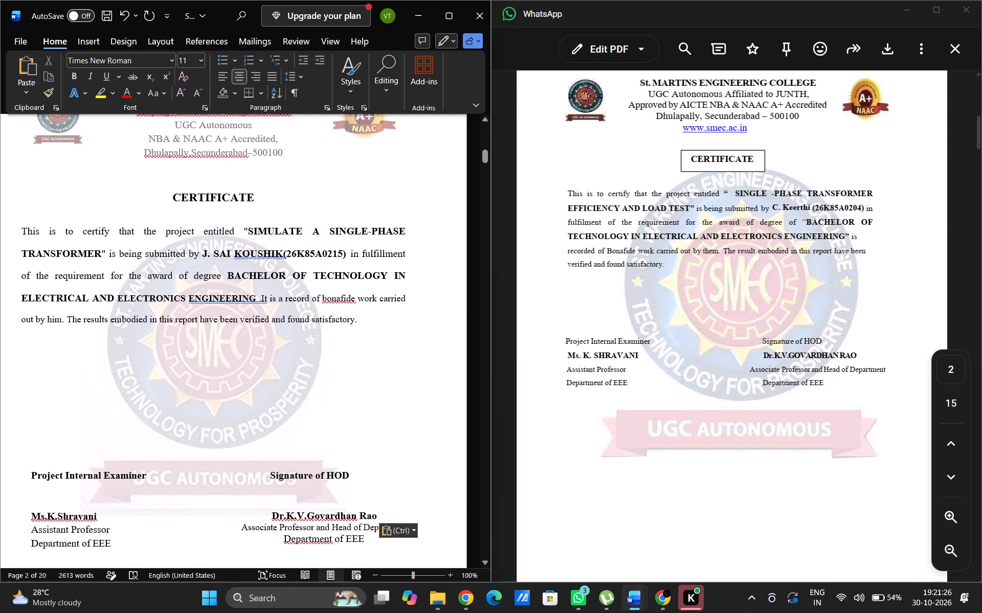
scroll(158, 275, up, 2)
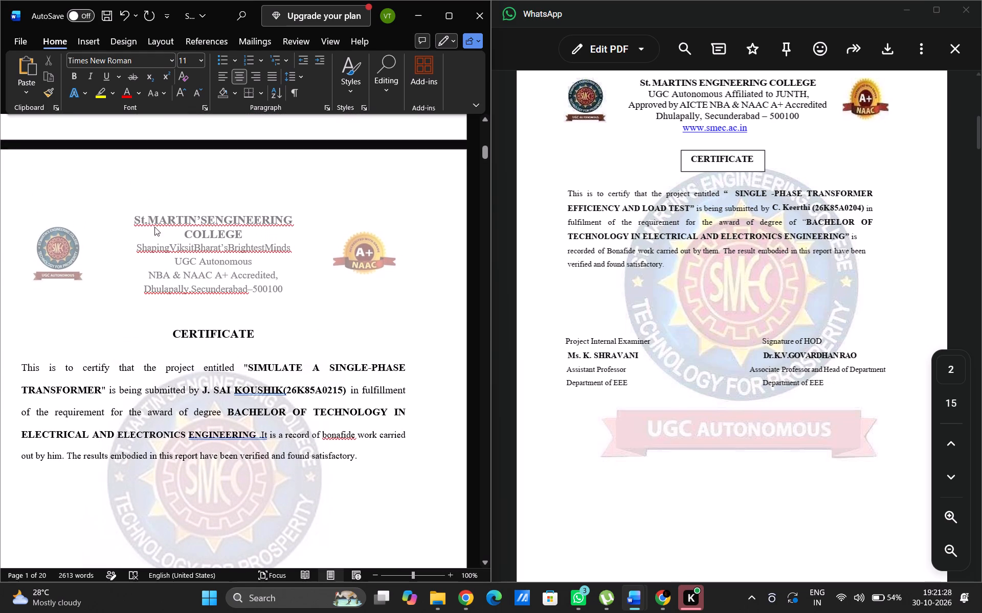
click(143, 216)
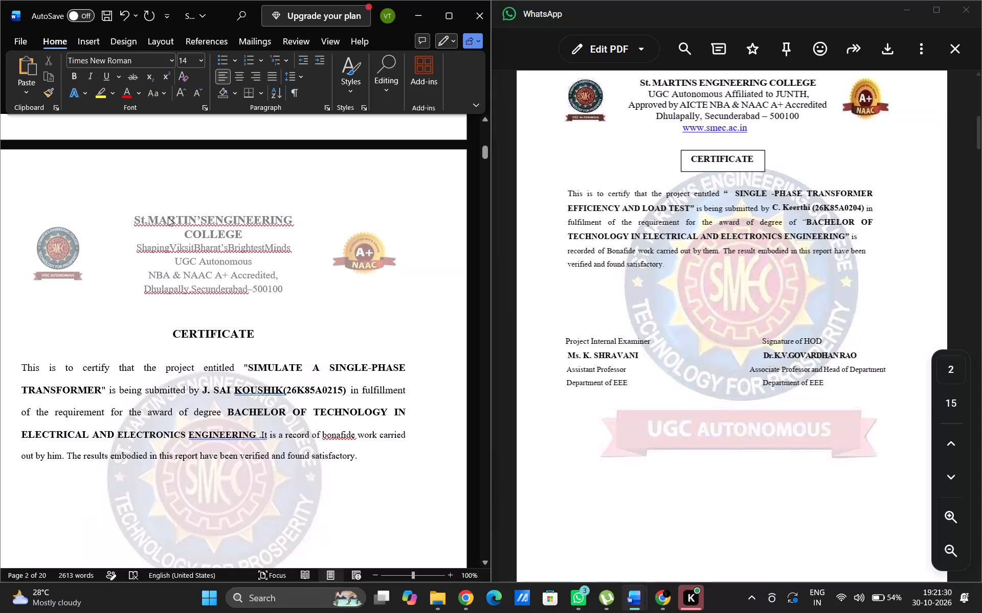
double_click(182, 218)
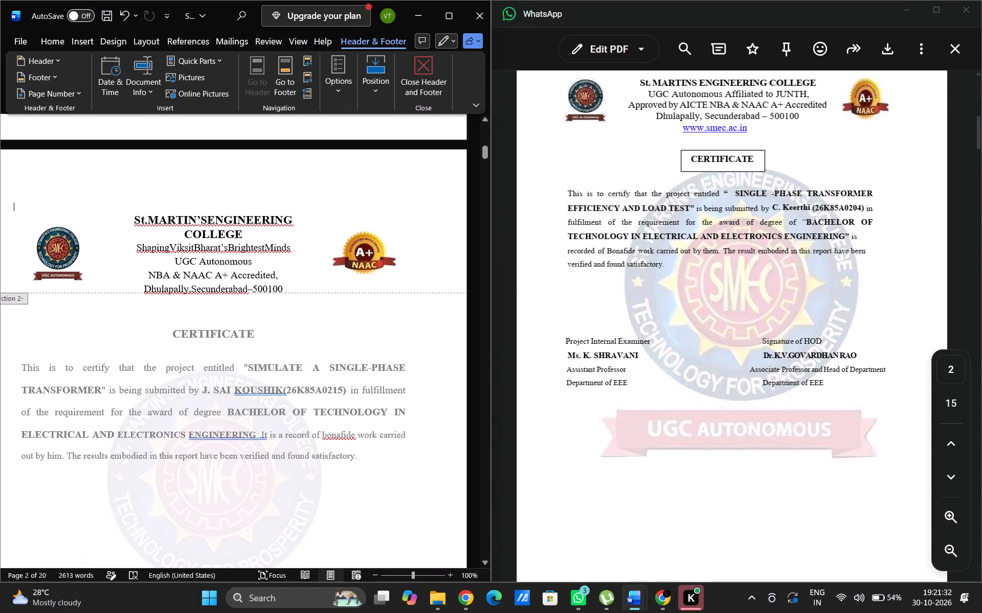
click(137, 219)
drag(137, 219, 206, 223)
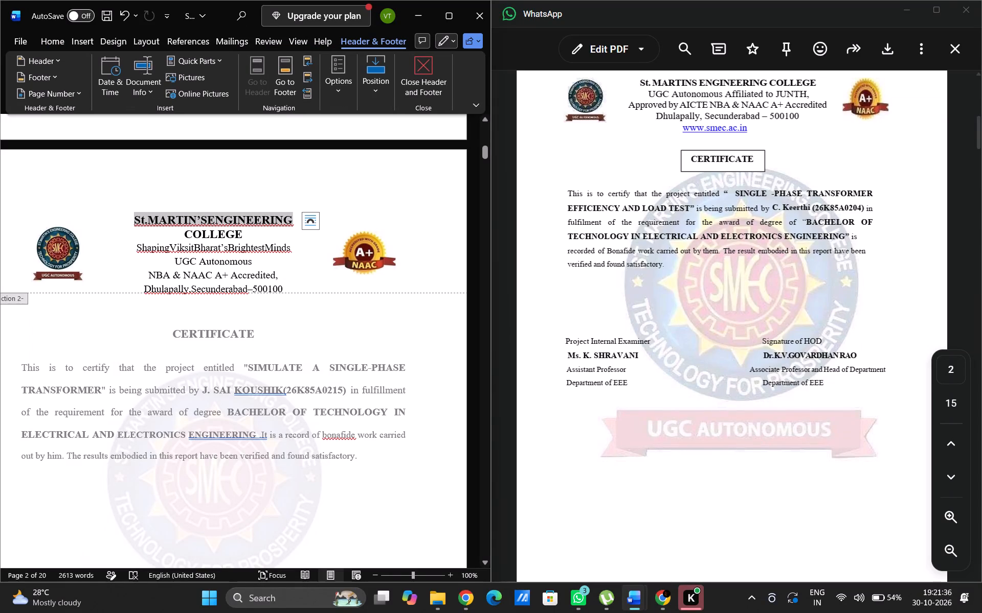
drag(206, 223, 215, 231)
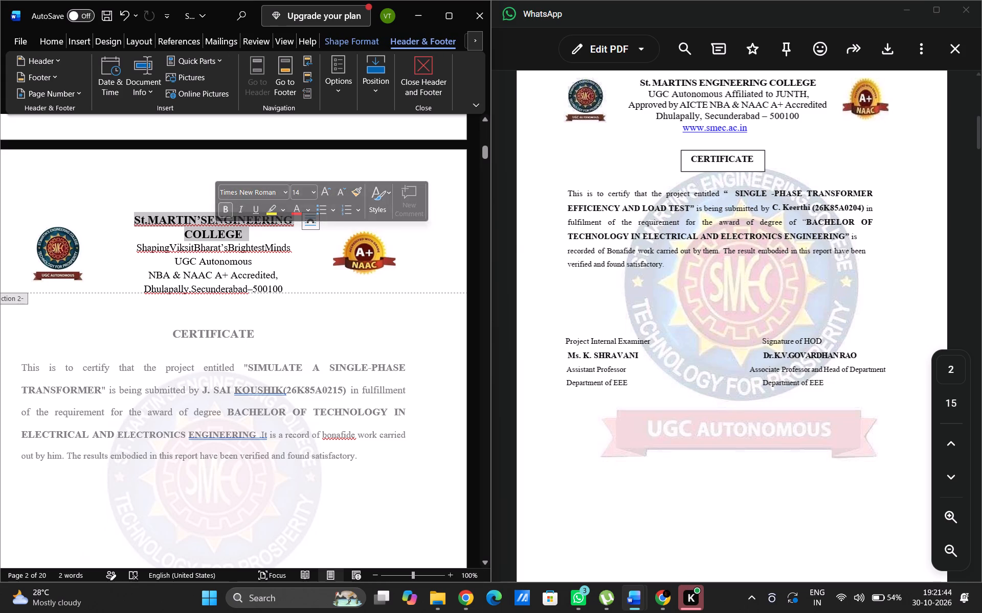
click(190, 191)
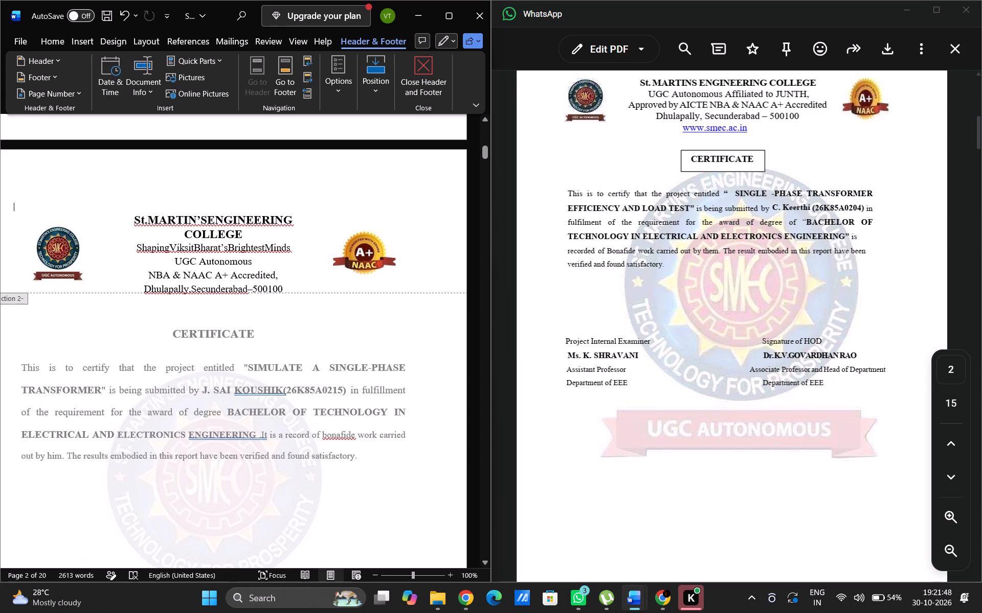
Insert a space between "St.MARTIN'S" and "ENGINEERING" in the college name in the page header.
click(204, 219)
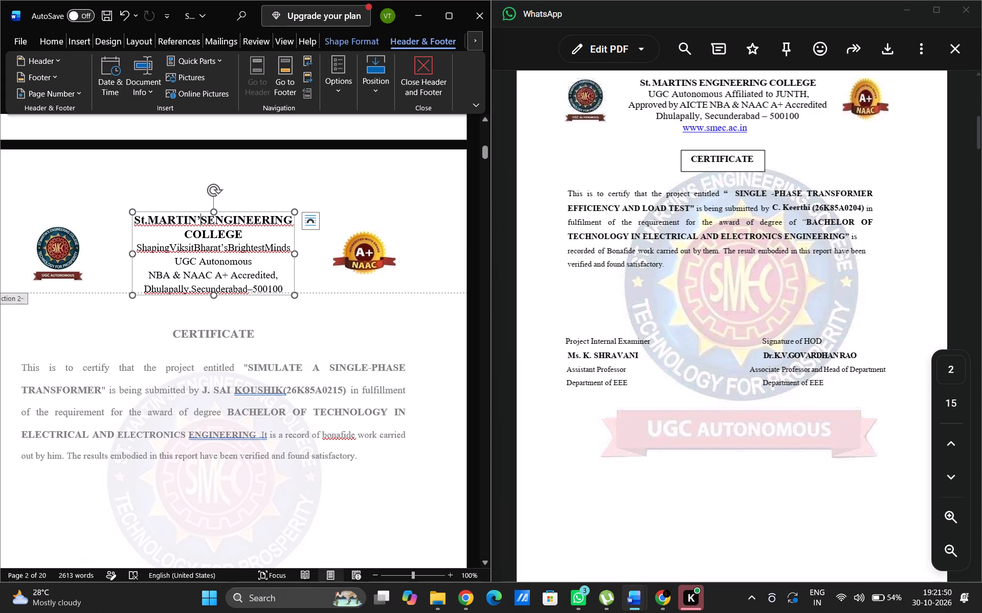
click(206, 219)
key(space)
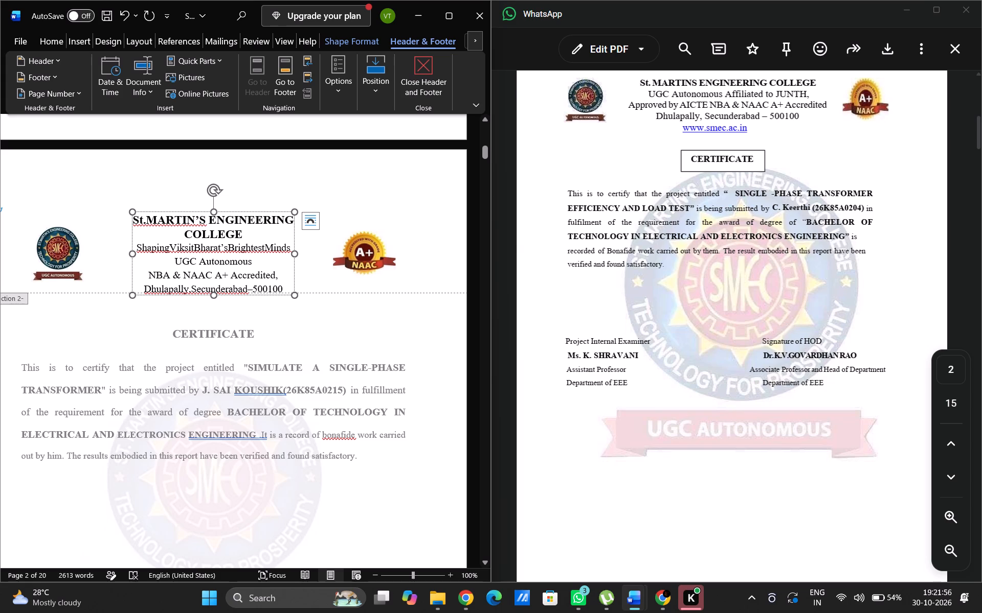
key(Right)
key(Right)
Move the header text box with the college name and address slightly higher between the two logos.
click(135, 216)
drag(135, 216, 151, 200)
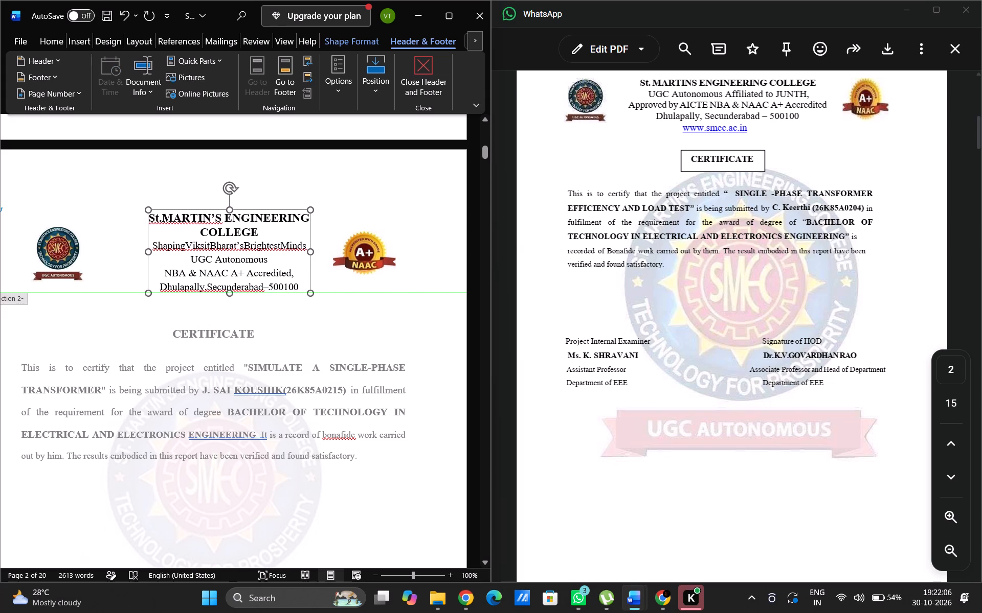
drag(151, 200, 143, 196)
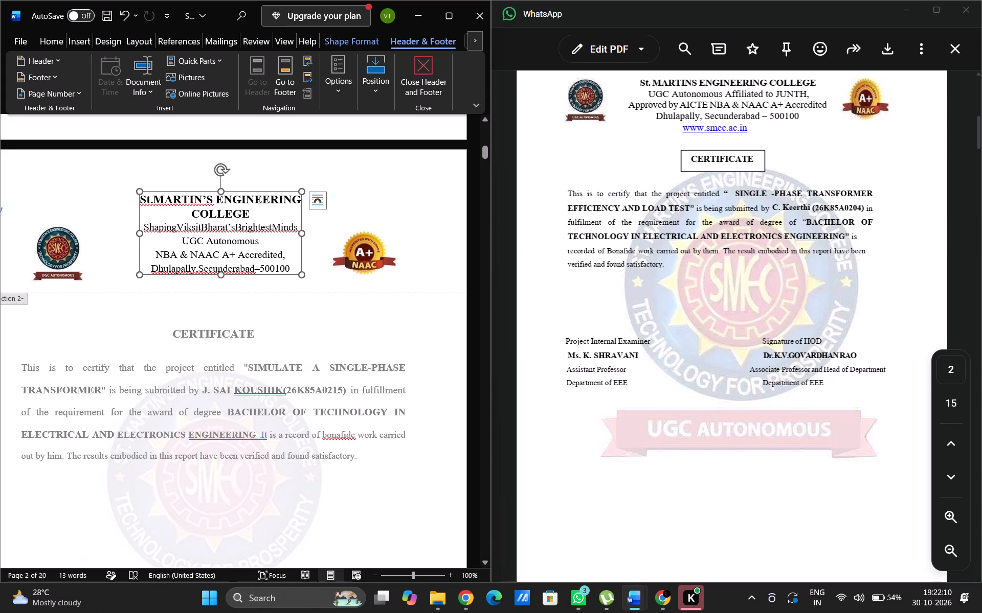
click(169, 208)
click(105, 193)
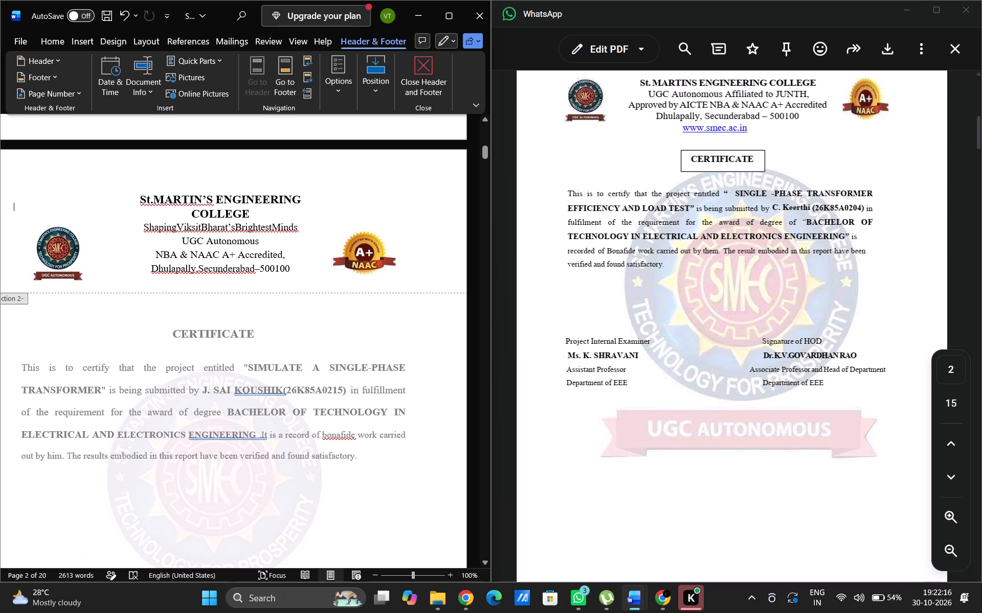
Set the font size of "St.MARTIN'S ENGINEERING COLLEGE" in the certificate page's header to 10.
click(143, 199)
drag(143, 199, 177, 199)
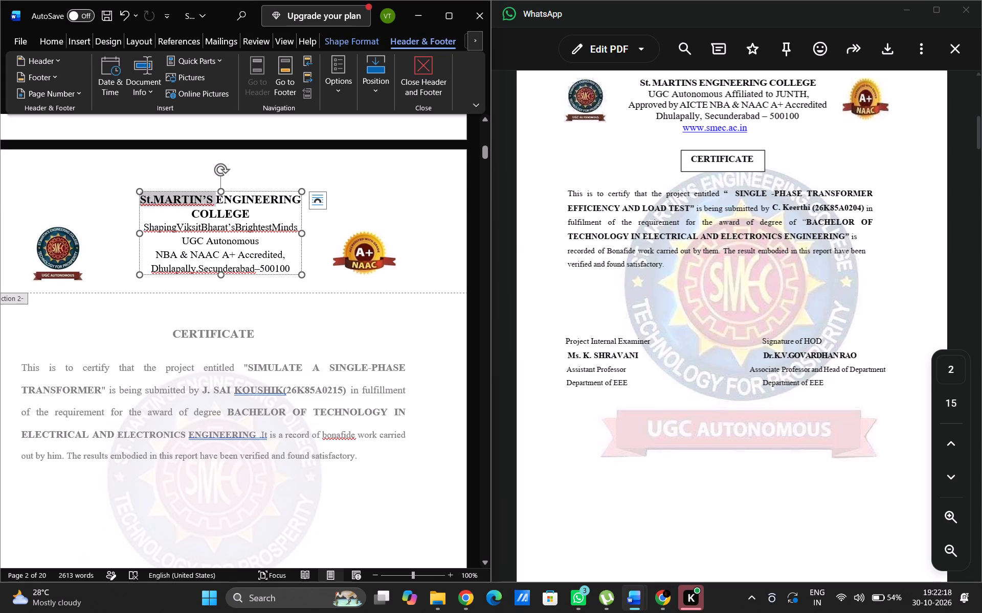
drag(177, 199, 241, 214)
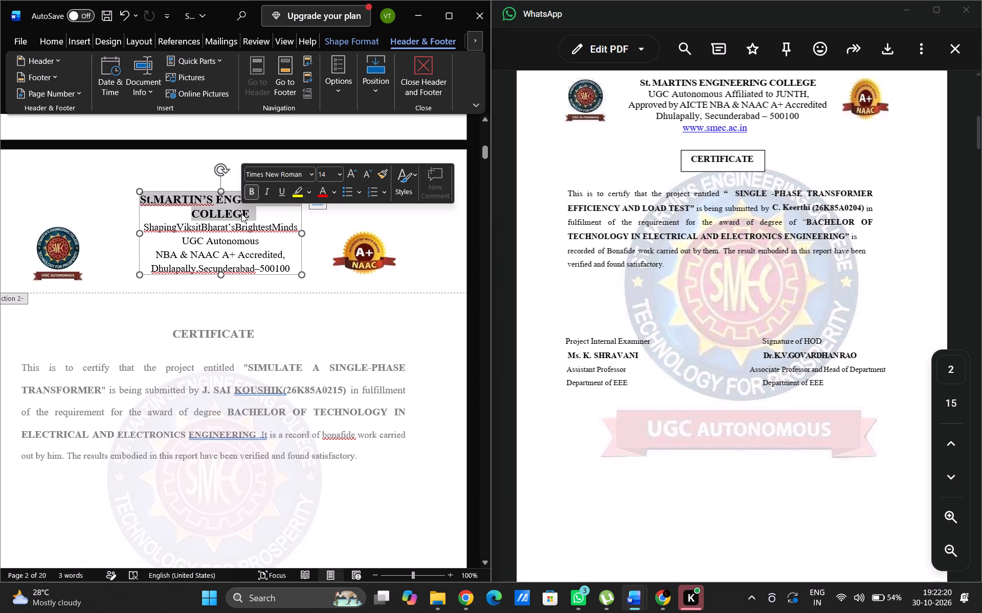
click(339, 176)
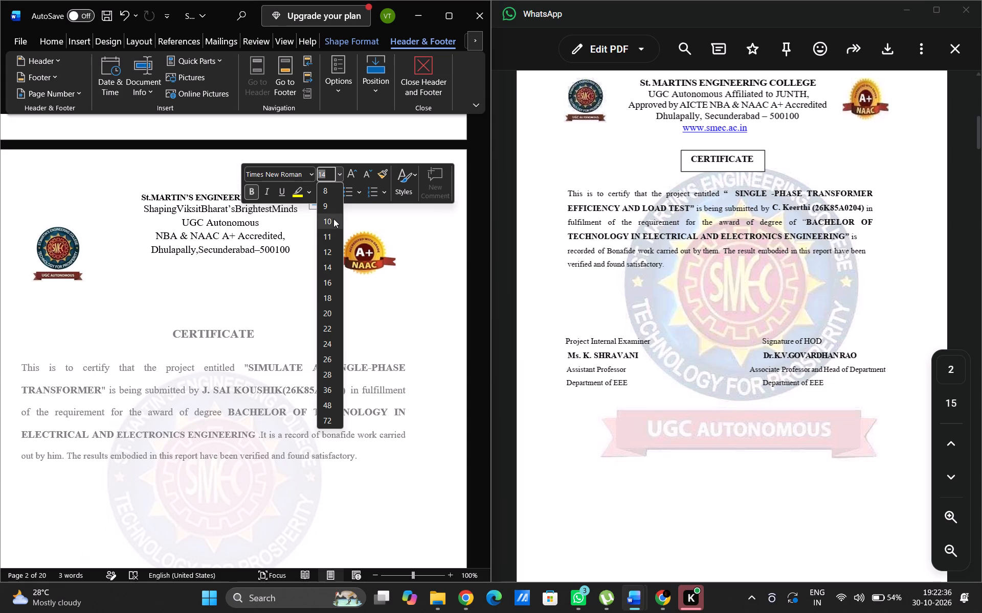
click(333, 219)
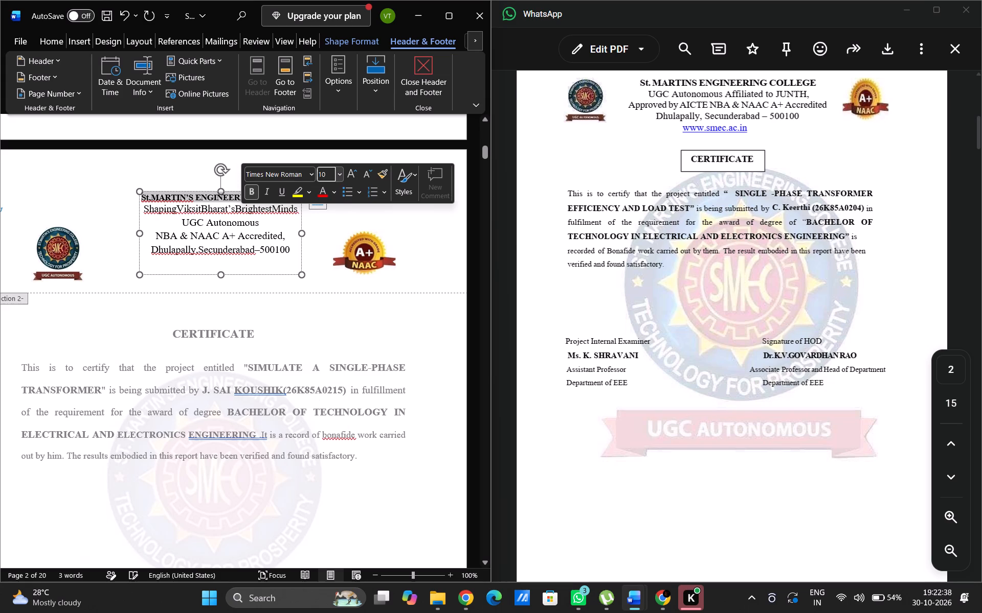
click(122, 174)
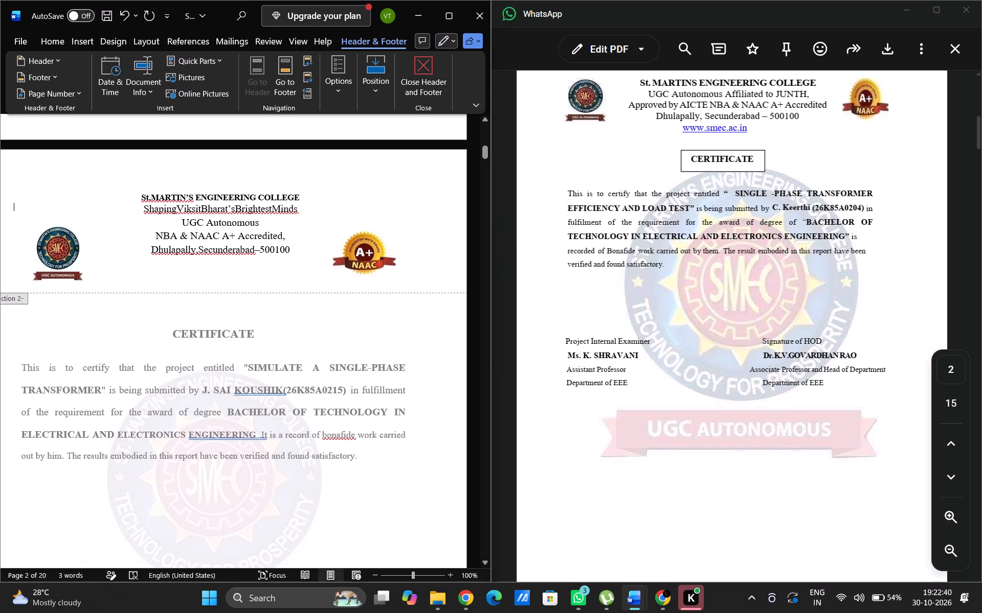
Set the font size of the header lines below the college name, from the motto through the Dhulapally address, to 10.
click(145, 210)
drag(145, 210, 163, 211)
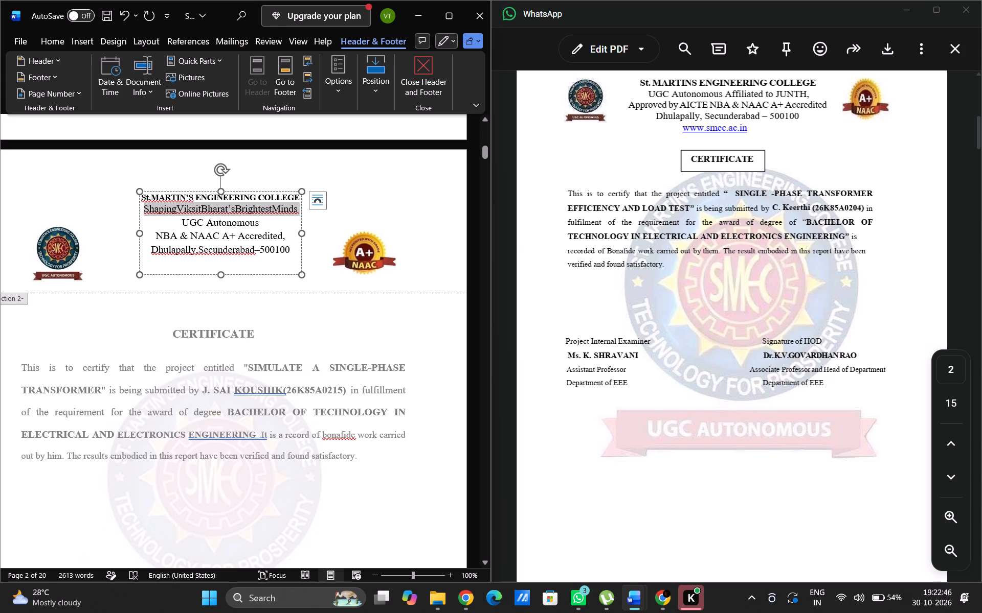
drag(163, 211, 462, 260)
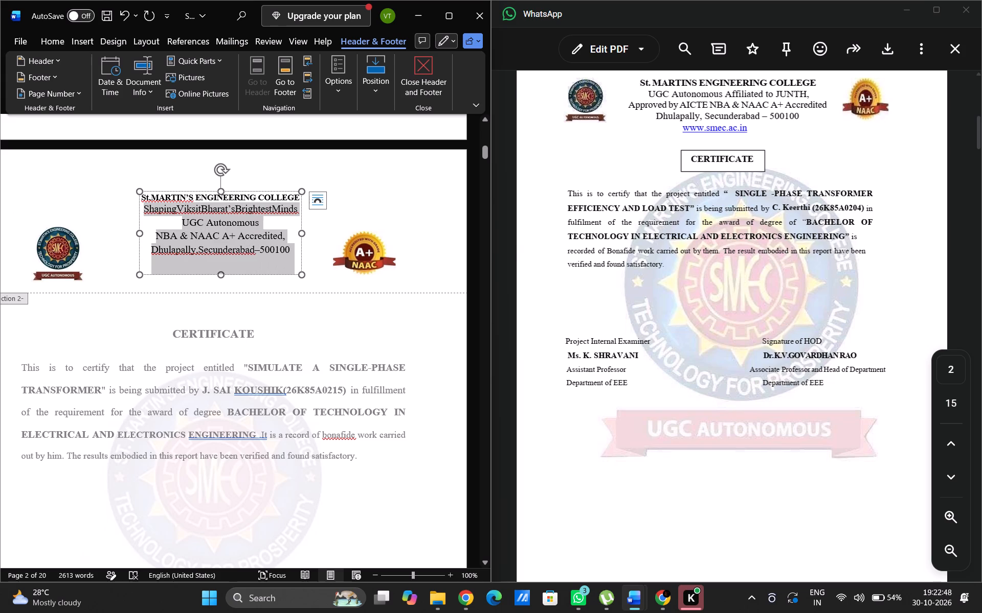
drag(462, 260, 483, 260)
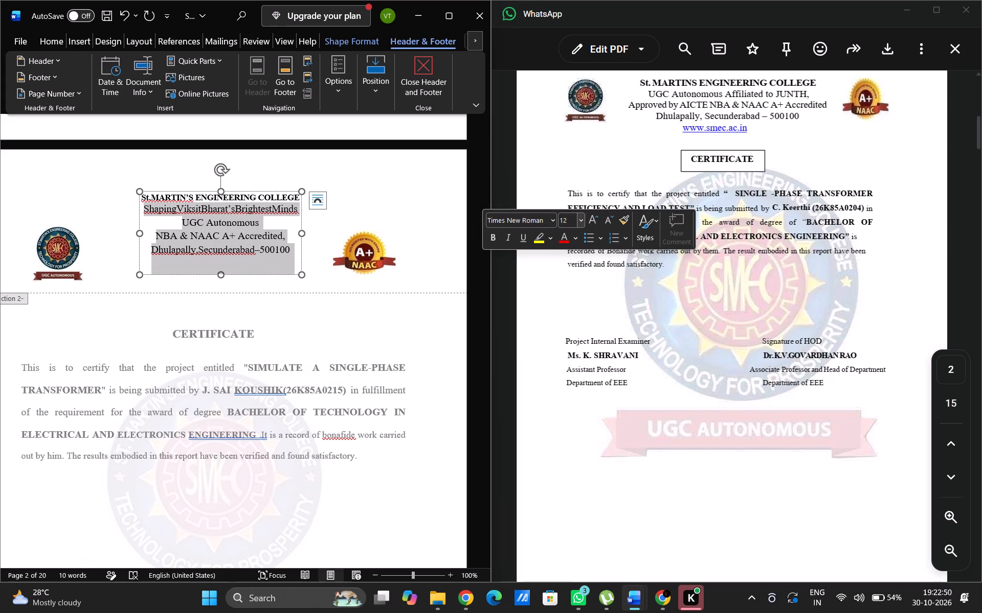
click(577, 223)
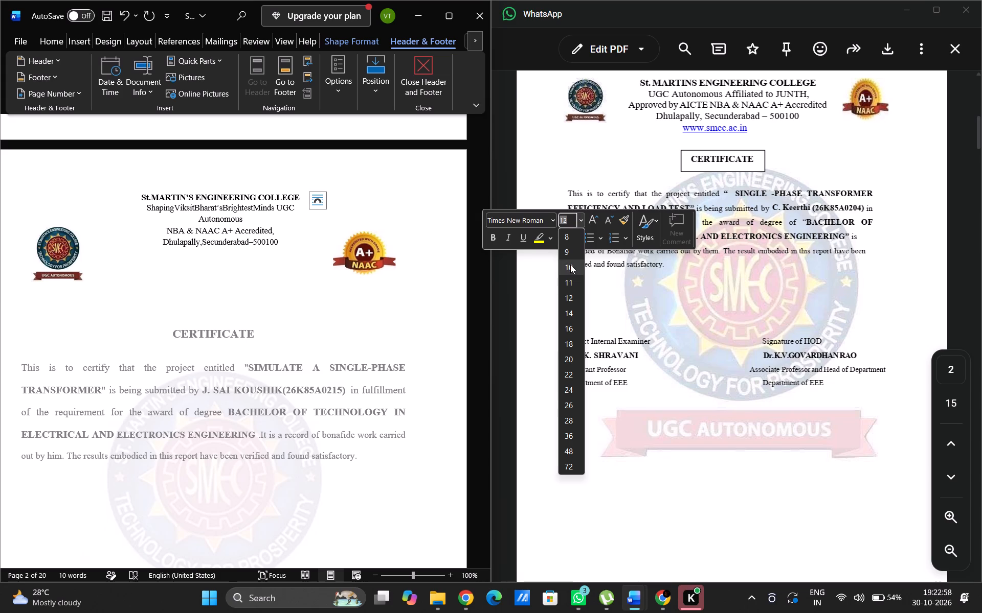
click(570, 265)
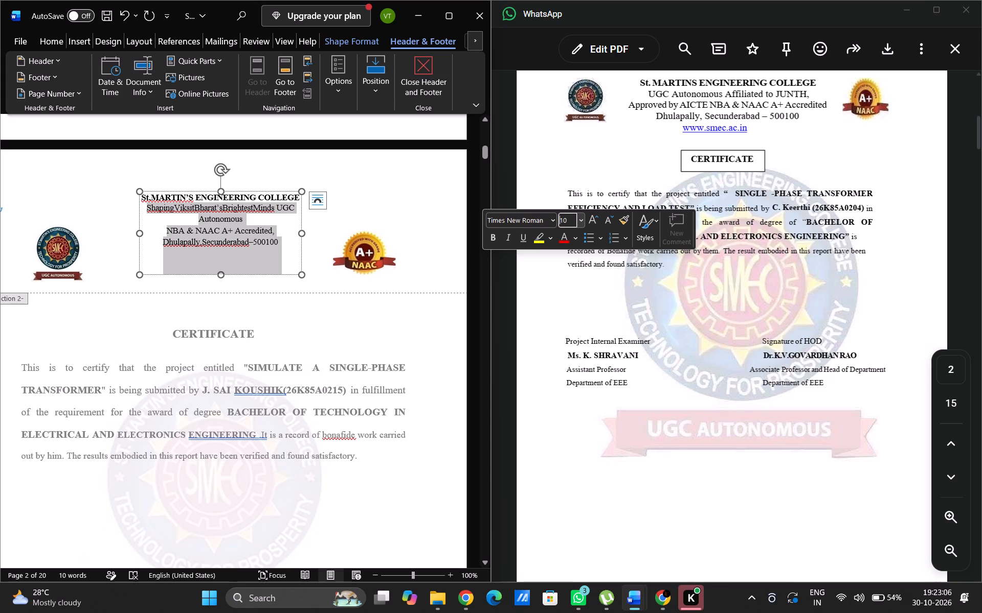
Select the header text box holding the college name and address as a shape.
double_click(135, 192)
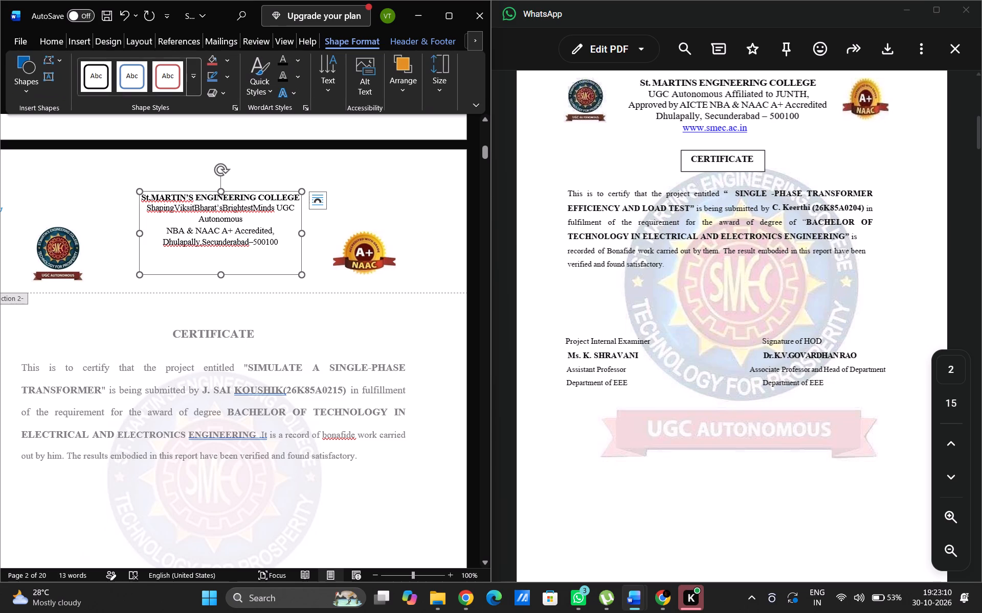
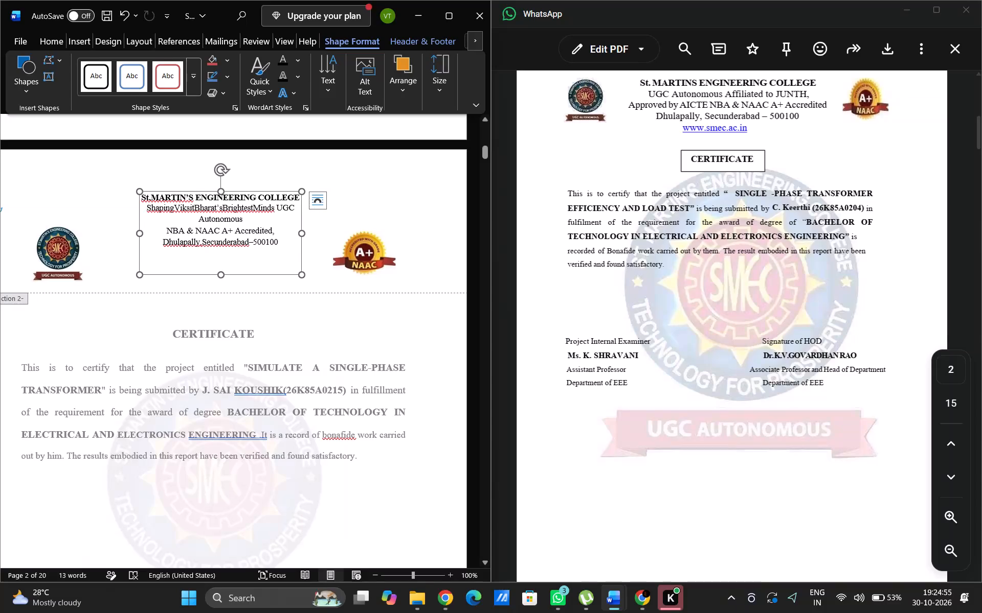
Release the header text box, leave header editing and return to the body text of the declaration page.
click(374, 206)
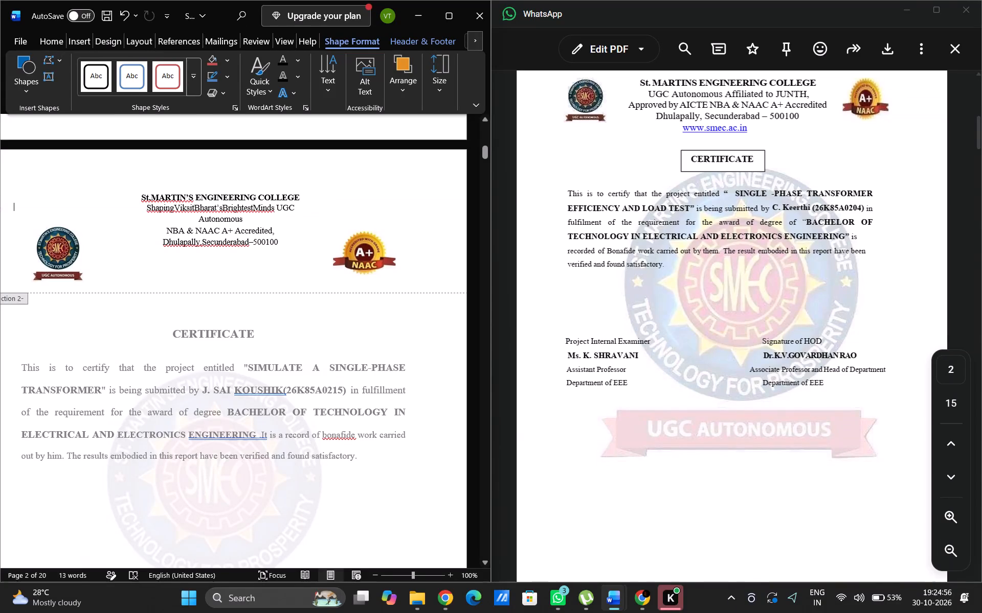
scroll(261, 299, down, 5)
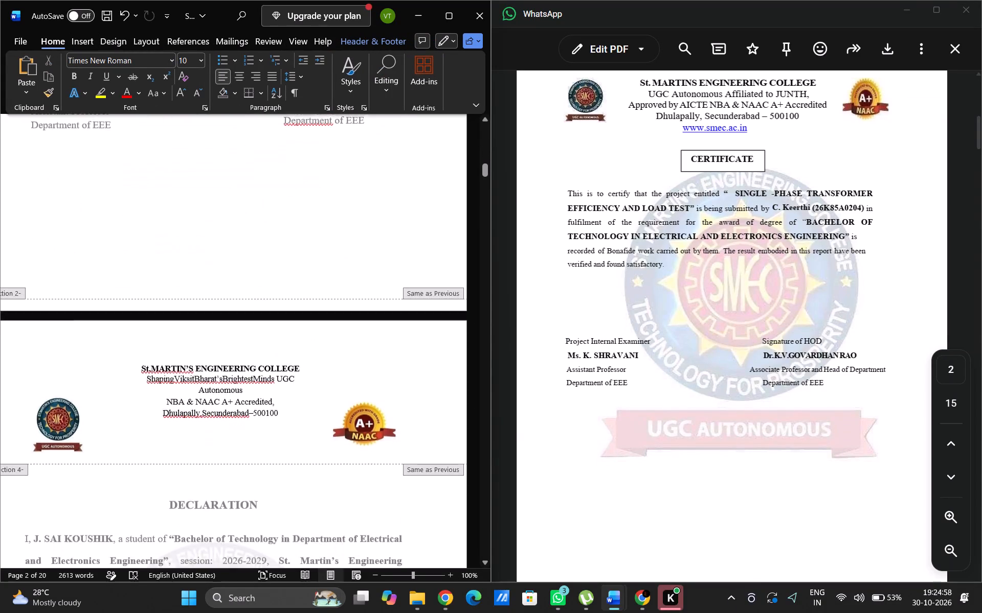
scroll(261, 299, down, 2)
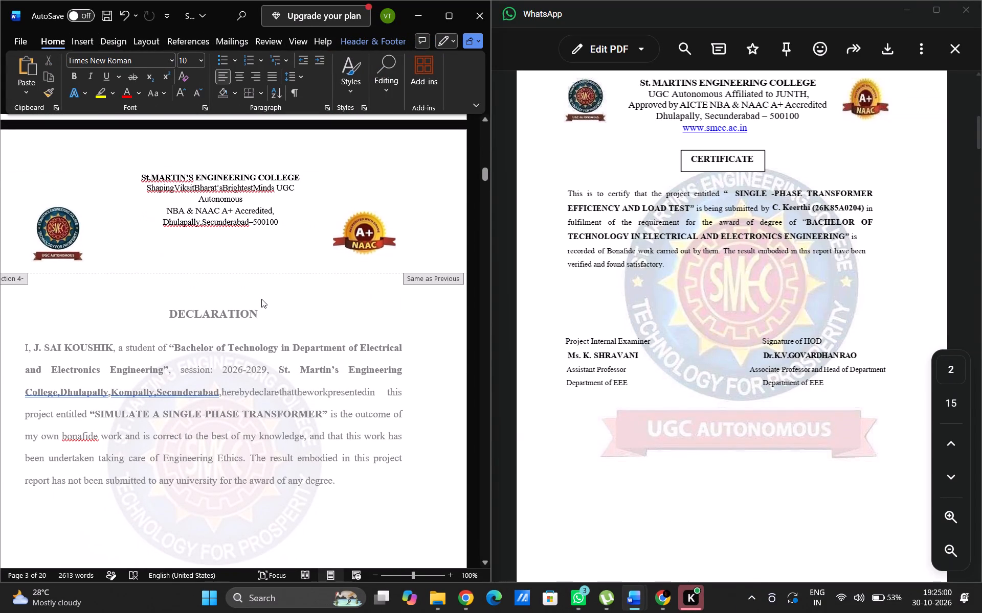
scroll(261, 299, down, 1)
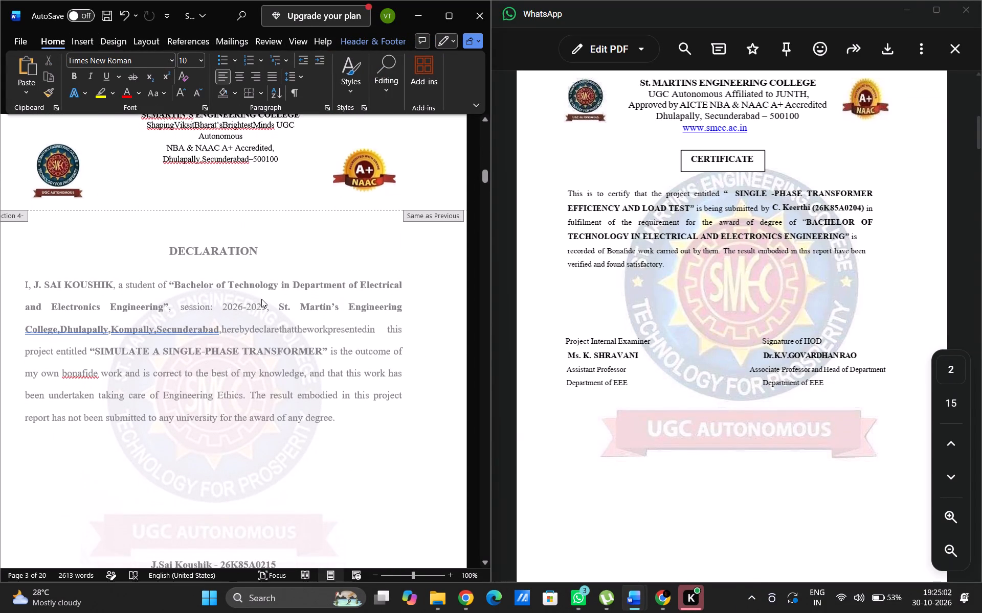
scroll(261, 299, down, 2)
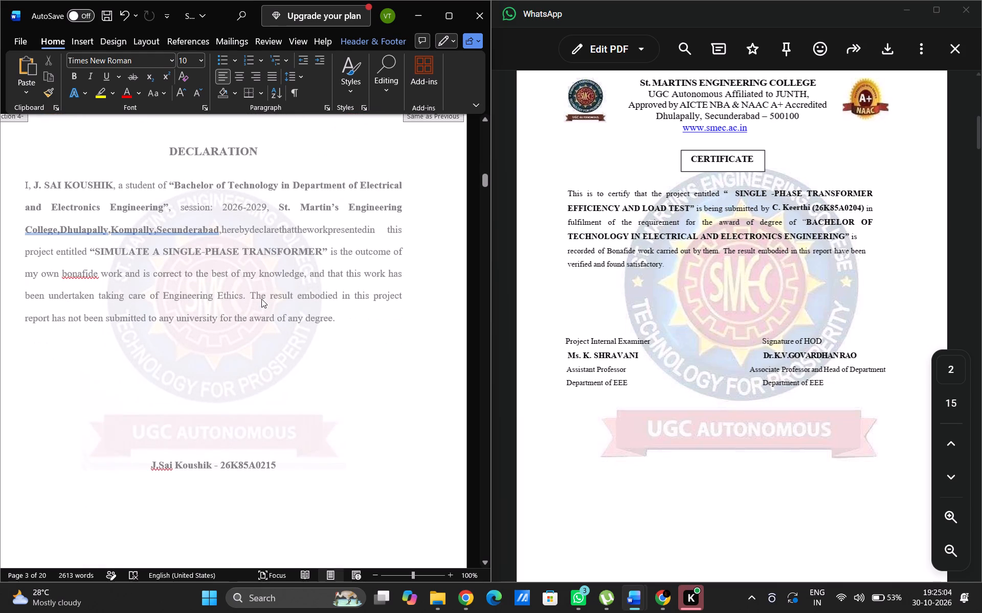
scroll(261, 299, down, 1)
click(242, 385)
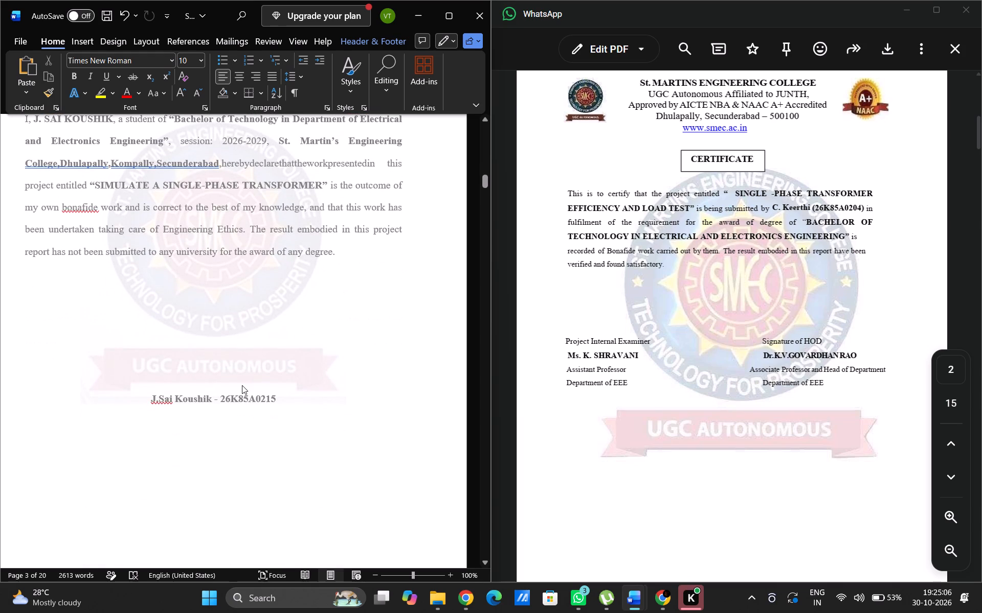
click(227, 457)
scroll(269, 230, up, 1)
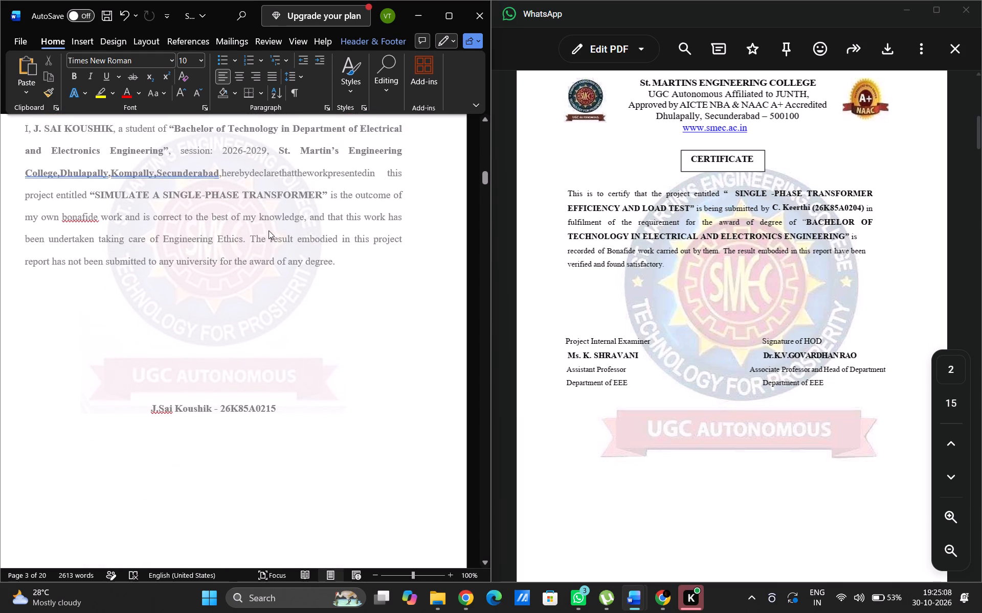
scroll(269, 230, up, 2)
click(342, 221)
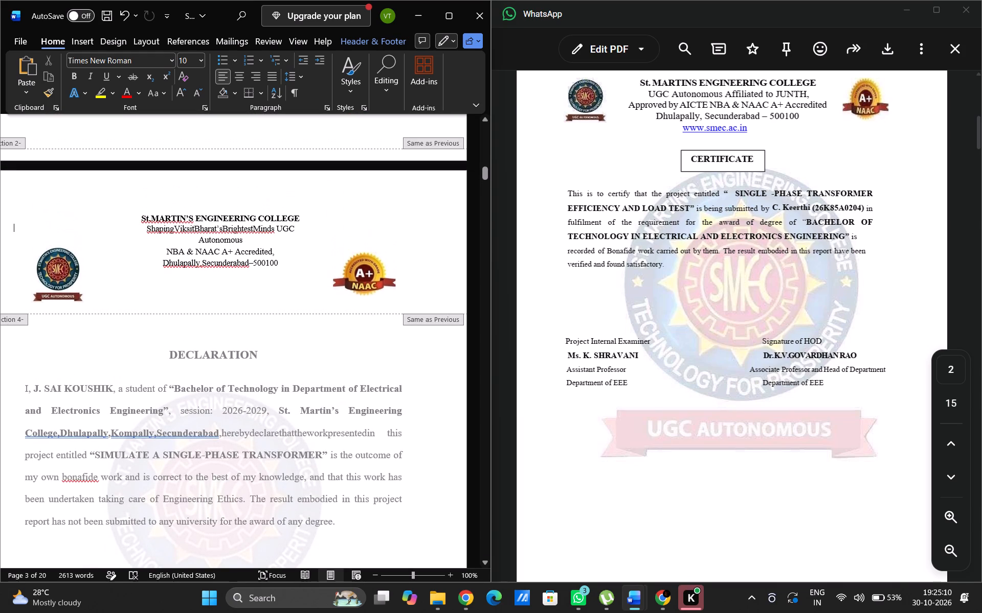
double_click(384, 343)
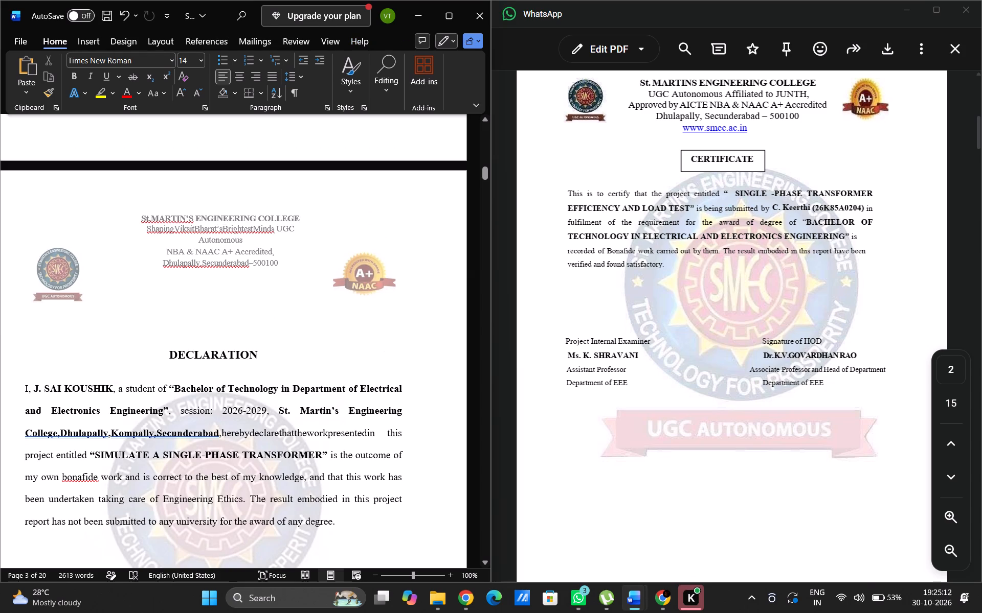
Remove the leading space before the student's name and roll number on the declaration page so the line starts at the margin.
scroll(224, 371, down, 3)
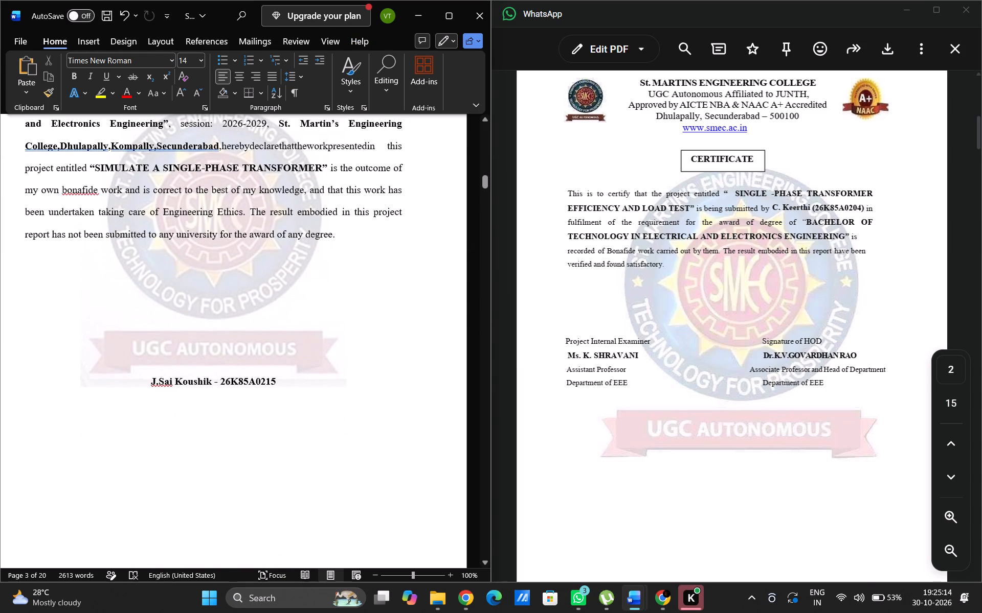
click(150, 376)
key(BackSpace)
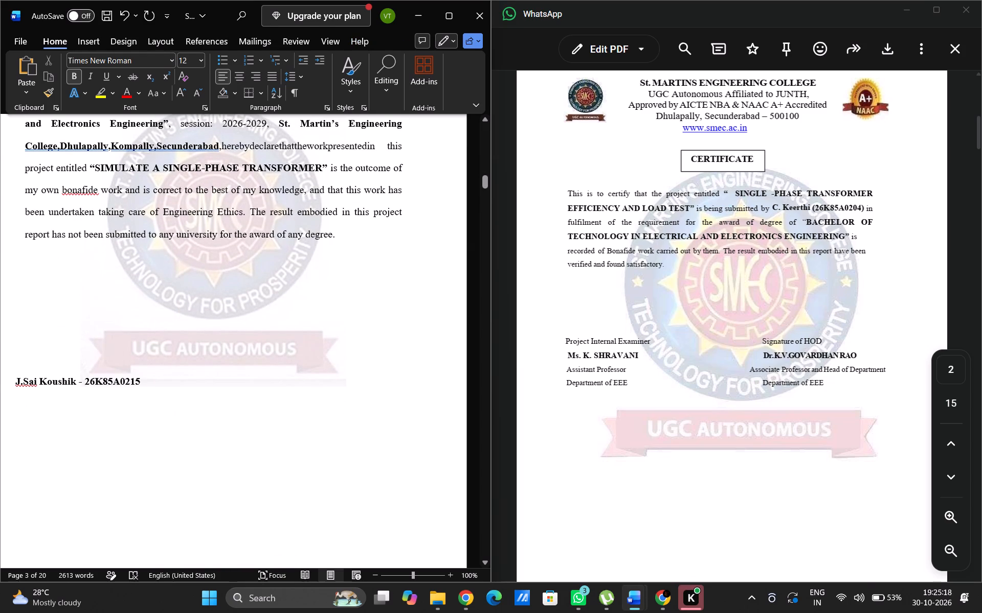
click(246, 460)
Change the project supervisor's title from "Mrs." to "Ms." in the acknowledgement page's supervisor paragraph.
scroll(246, 460, down, 1)
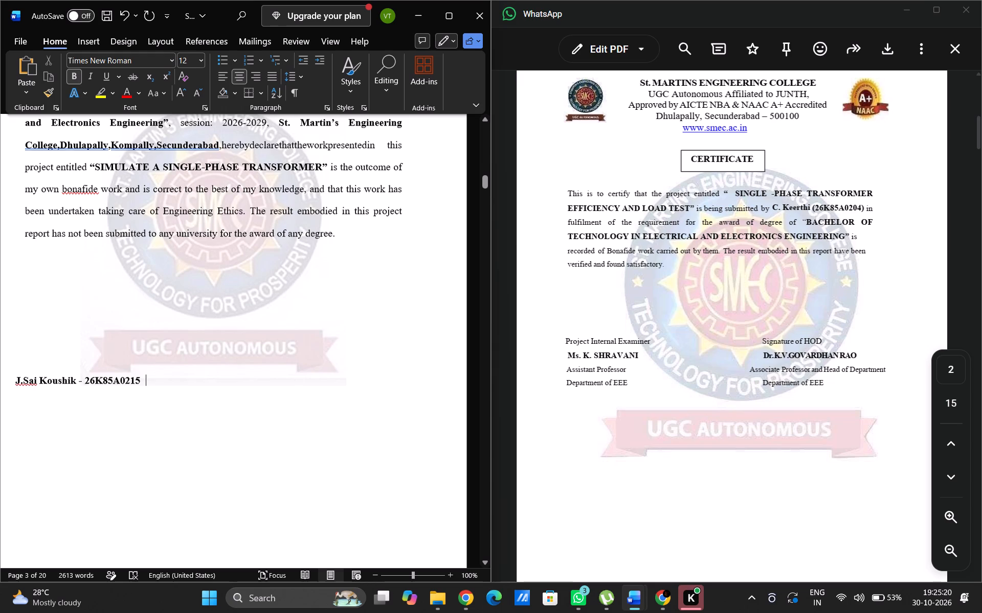
scroll(246, 460, down, 4)
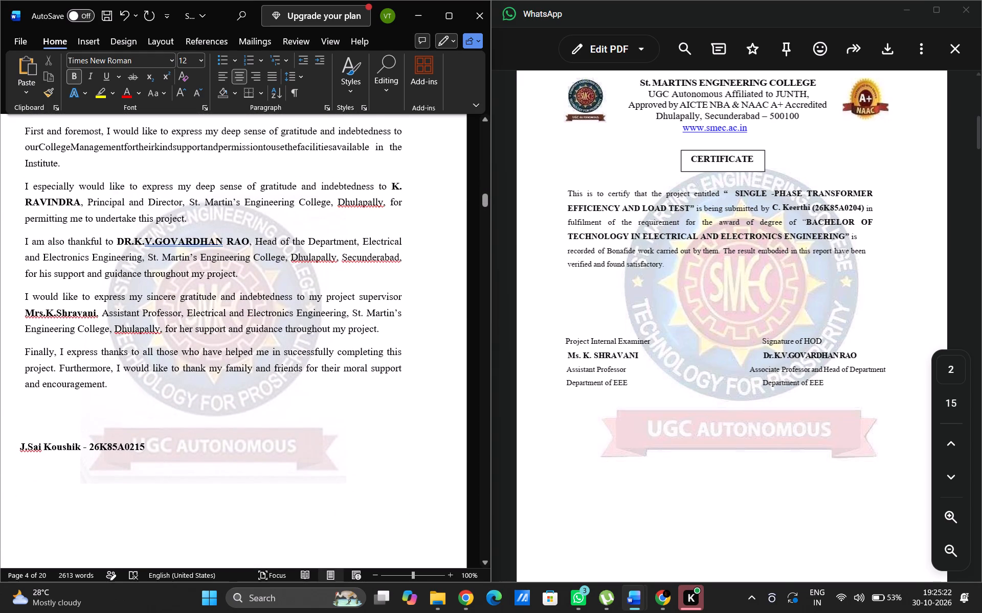
click(39, 312)
key(BackSpace)
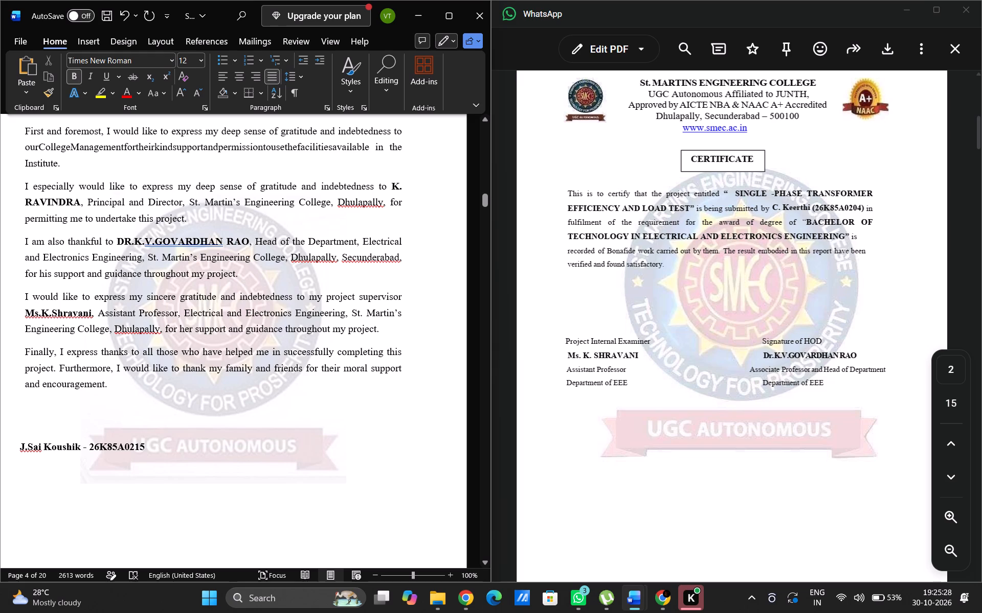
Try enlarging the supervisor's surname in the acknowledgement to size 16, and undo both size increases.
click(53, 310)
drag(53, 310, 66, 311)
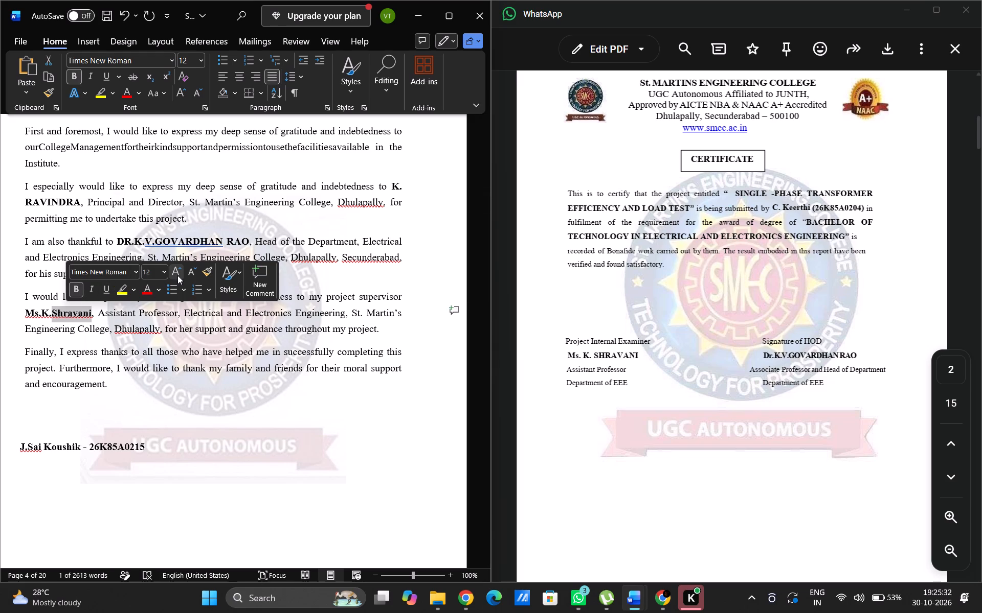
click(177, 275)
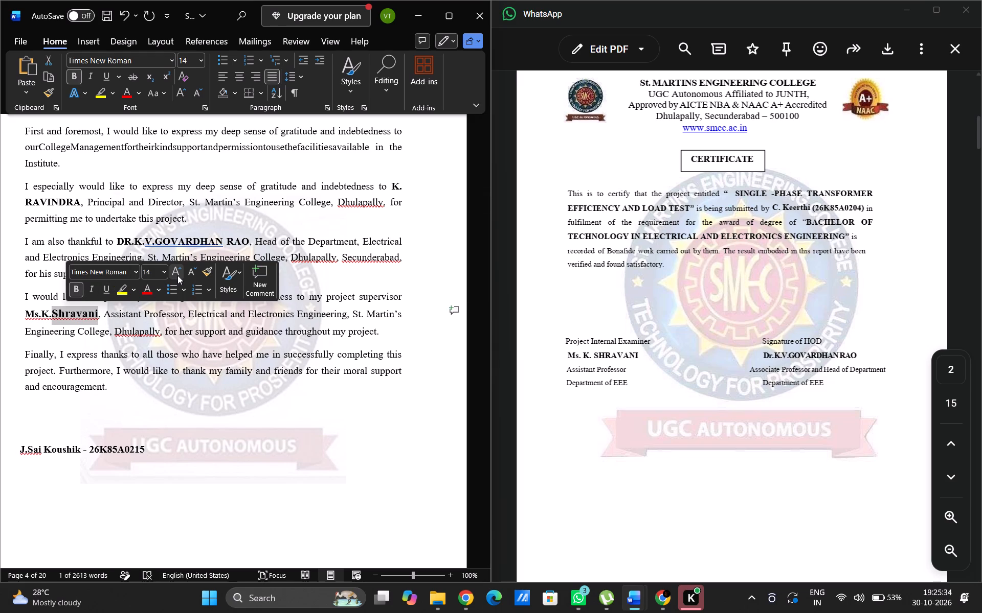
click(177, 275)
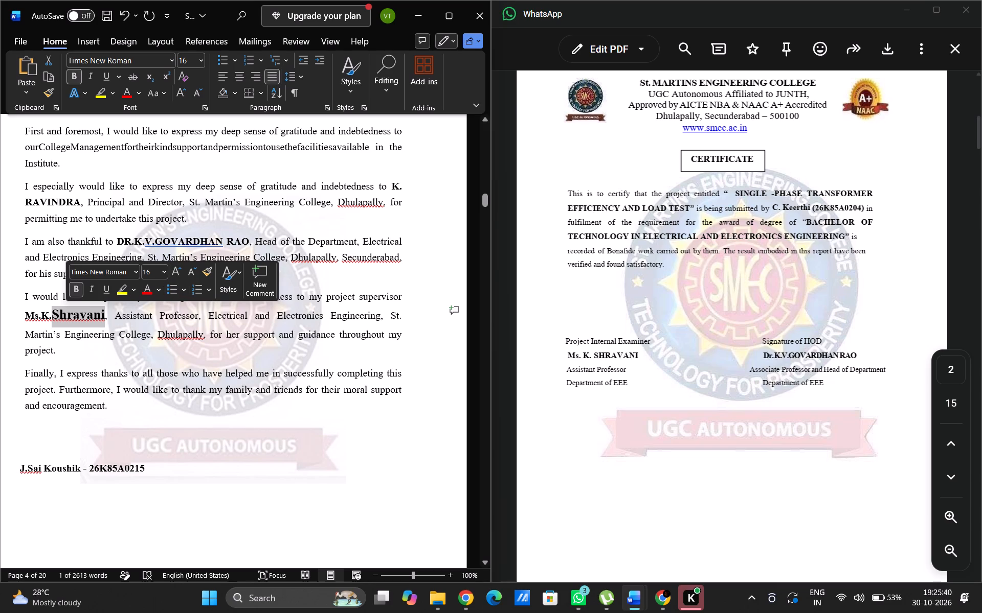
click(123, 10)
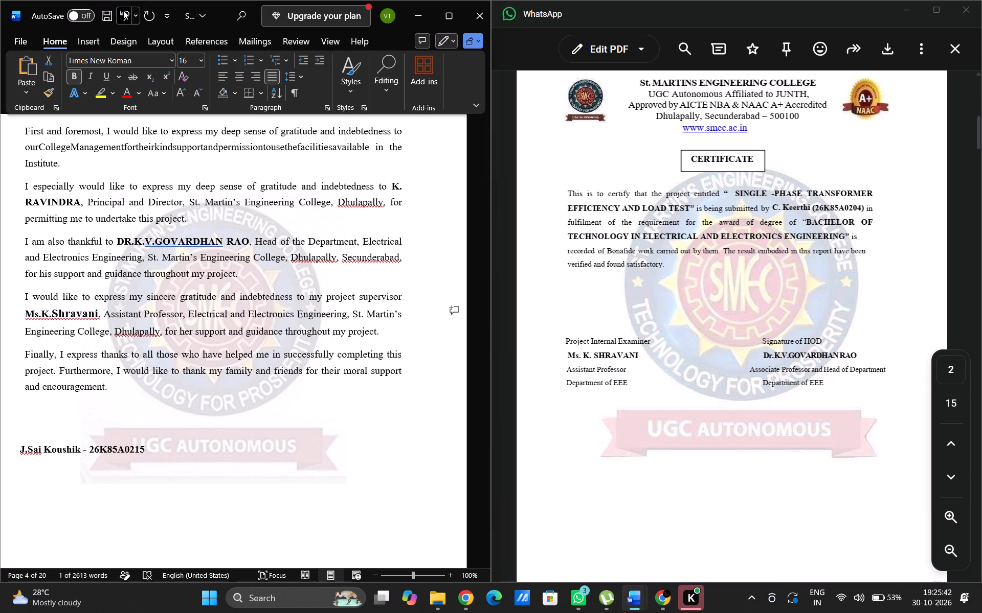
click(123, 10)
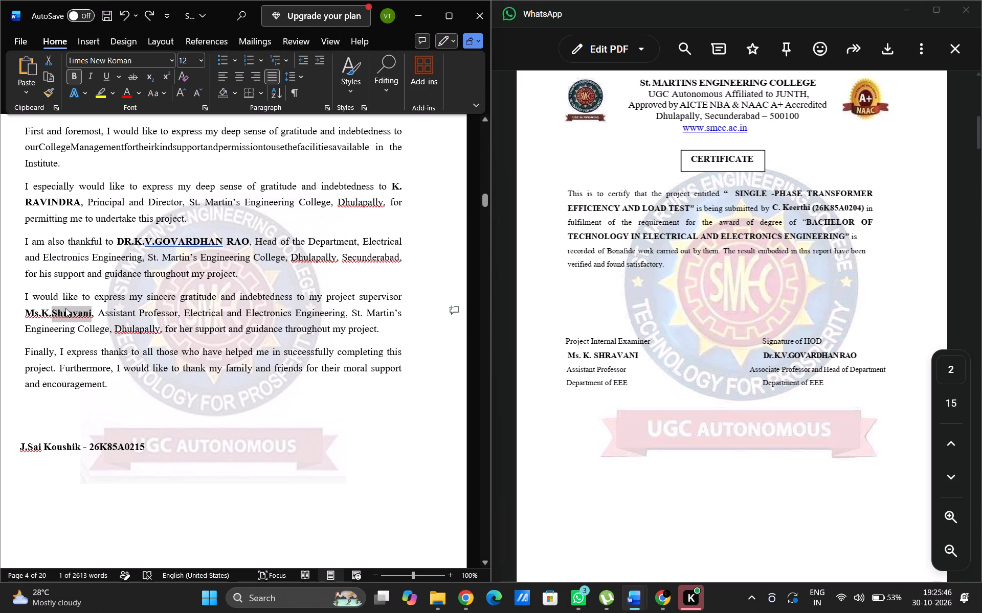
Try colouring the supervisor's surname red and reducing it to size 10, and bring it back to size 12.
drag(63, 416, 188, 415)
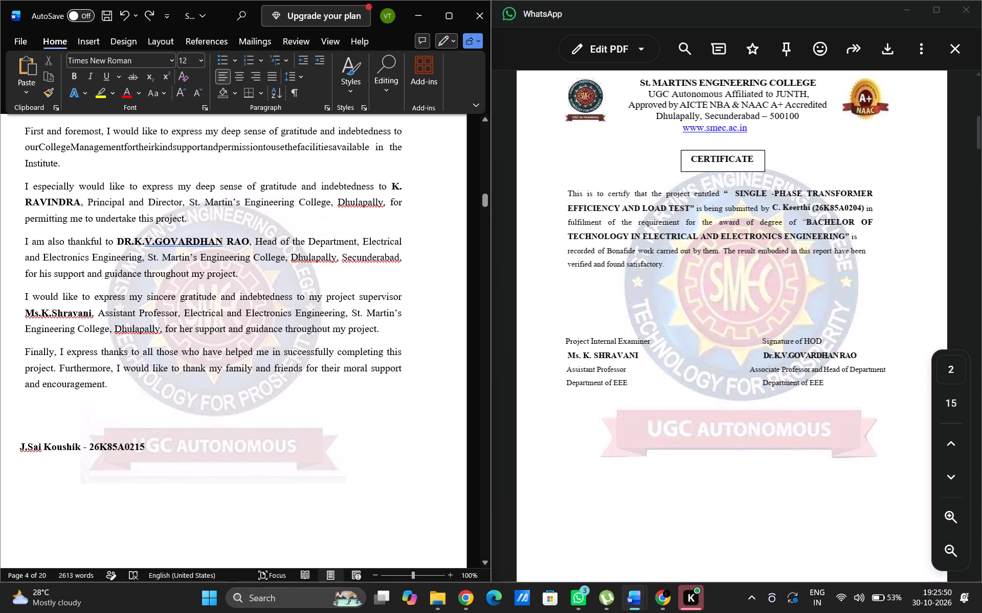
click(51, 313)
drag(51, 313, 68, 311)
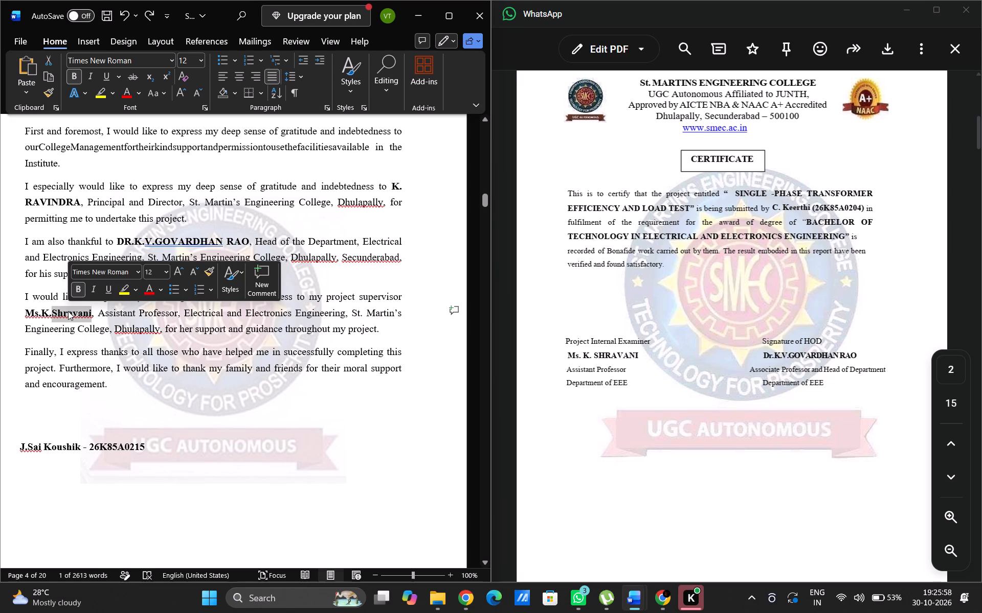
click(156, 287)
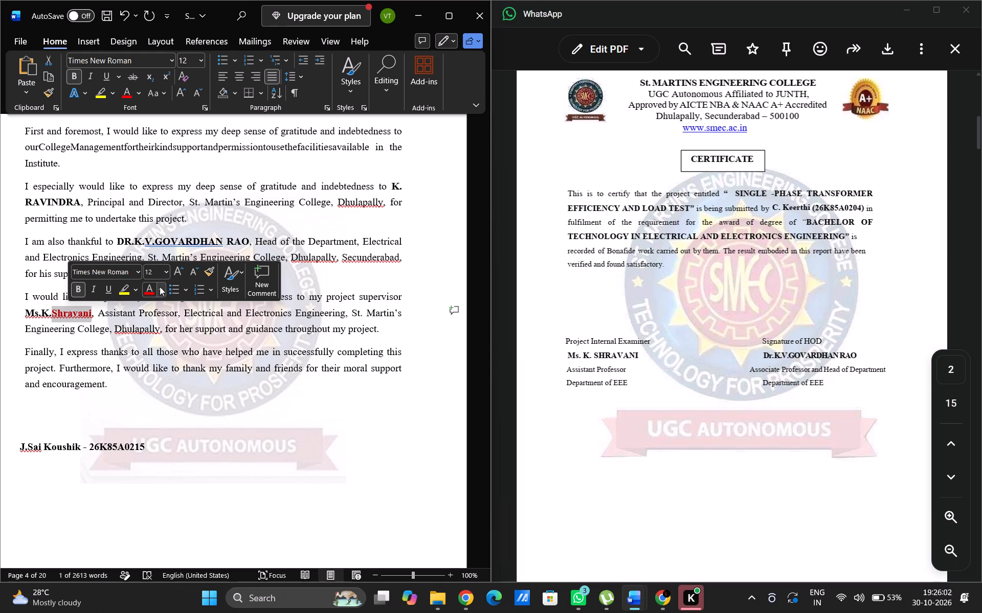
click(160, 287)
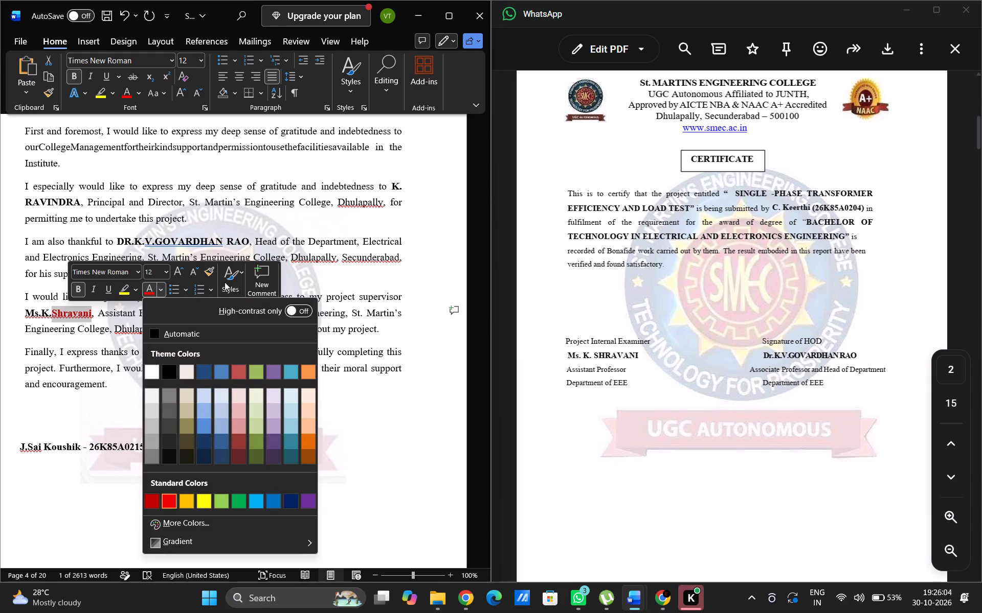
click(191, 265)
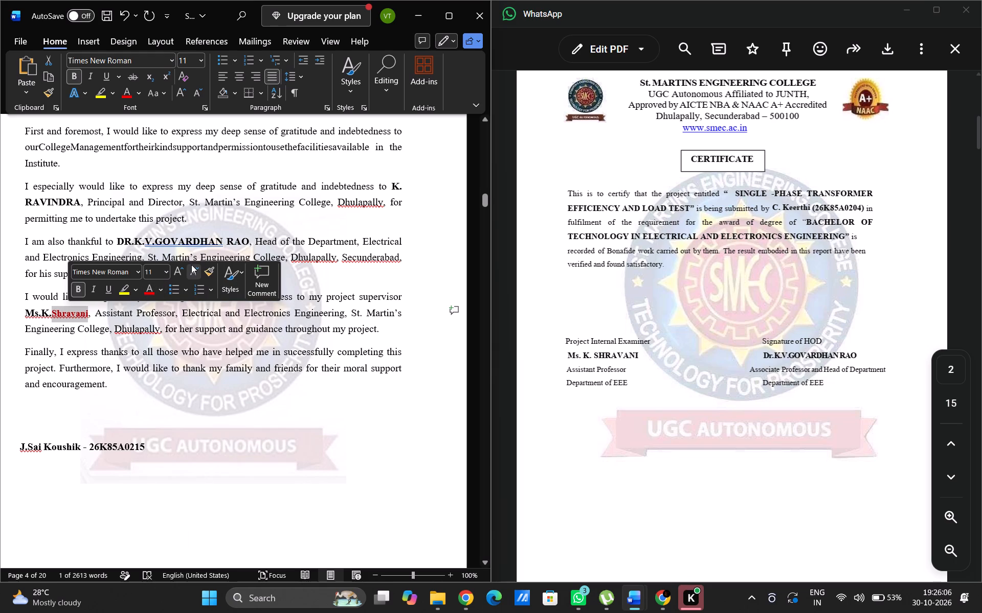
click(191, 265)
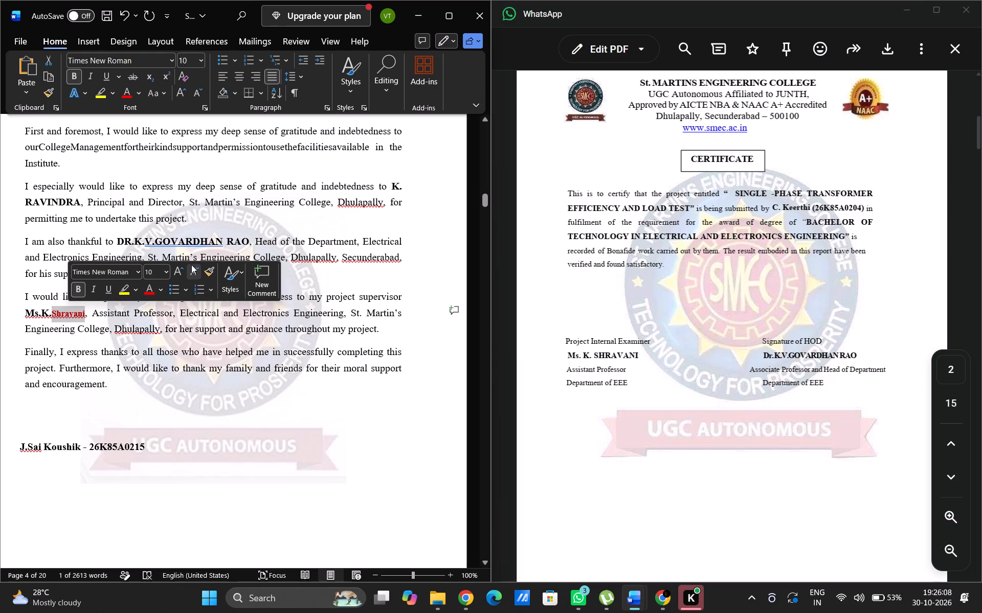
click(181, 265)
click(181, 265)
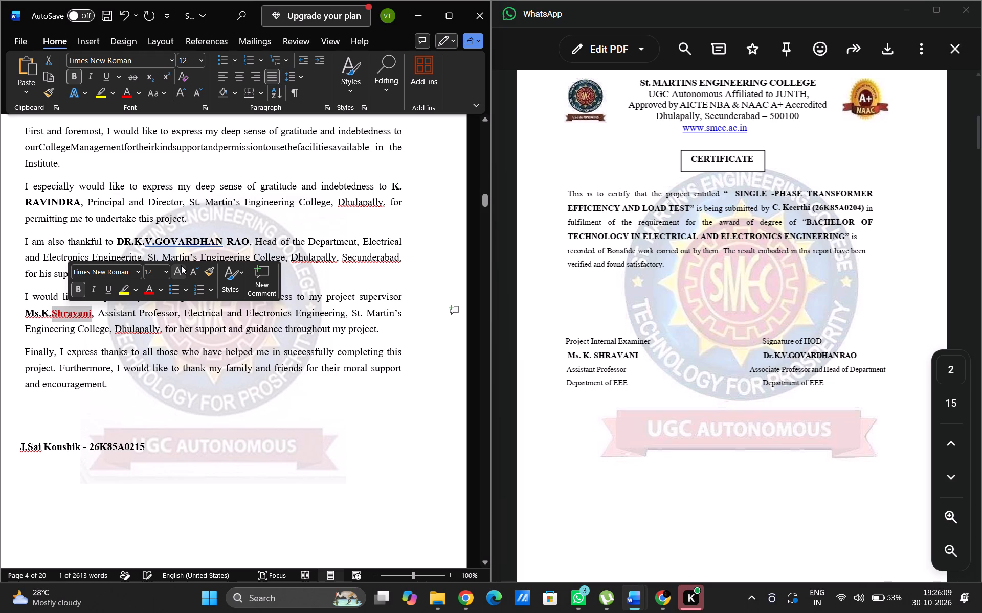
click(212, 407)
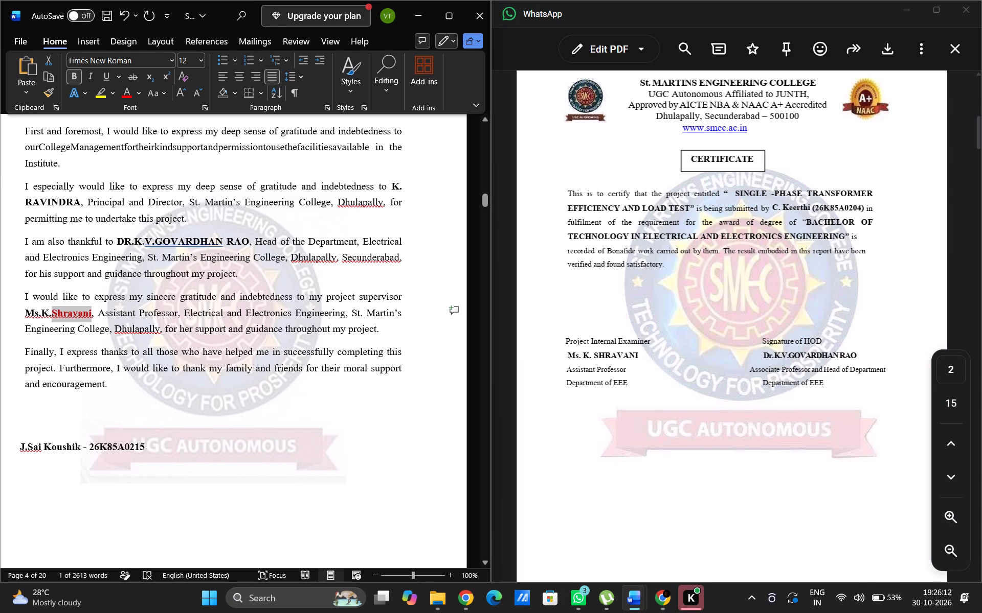
Undo the red colour and font size changes on the supervisor's surname in the acknowledgement.
click(105, 530)
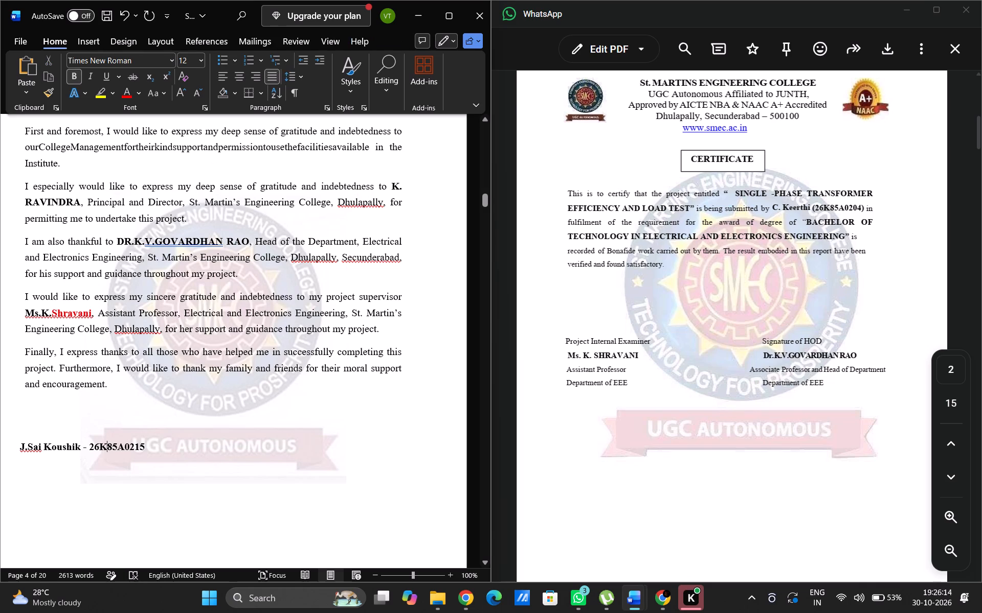
click(124, 11)
click(124, 11)
click(124, 11)
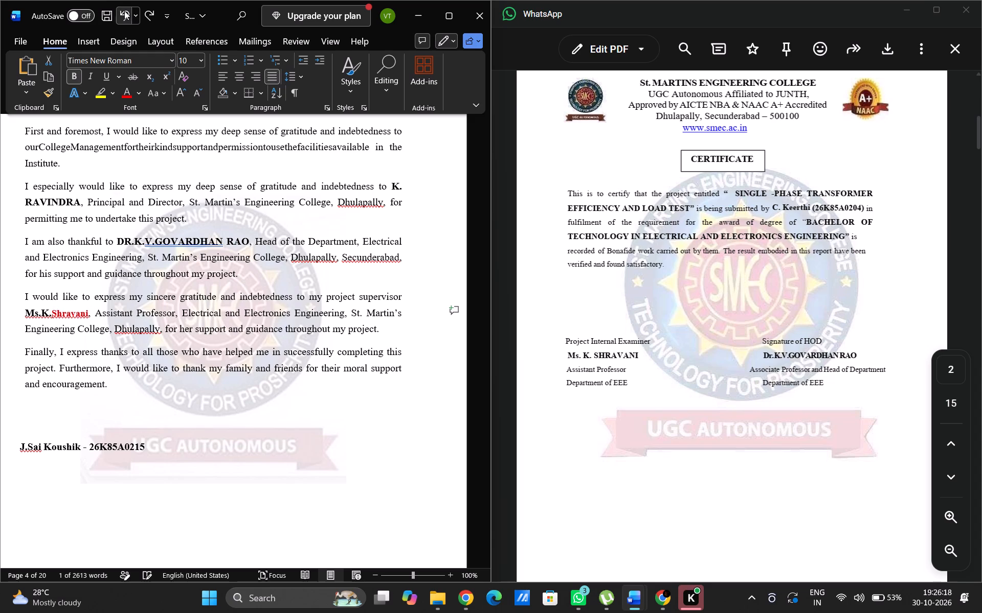
click(124, 11)
click(124, 11)
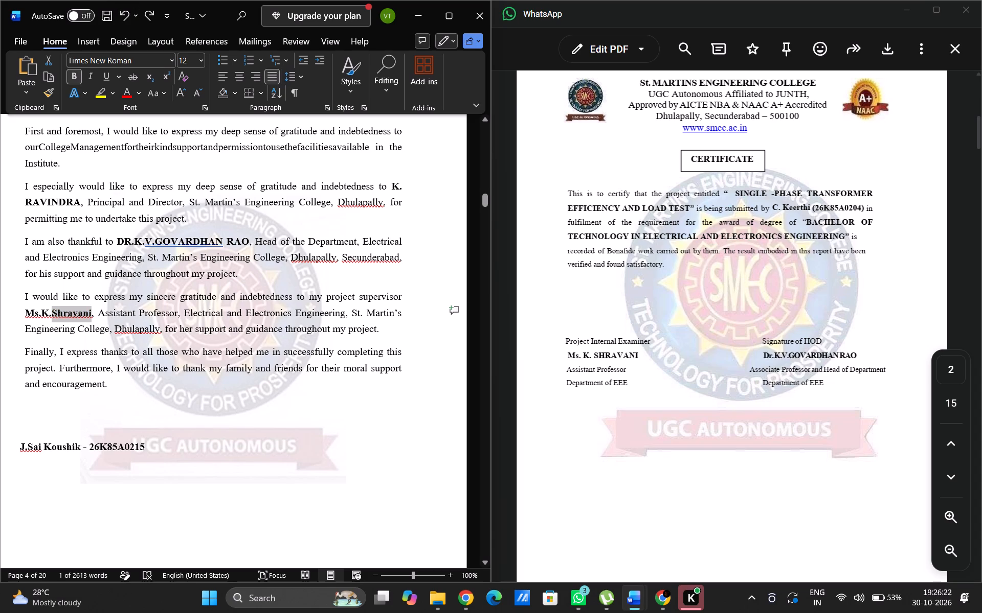
Replace the supervisor's surname in the acknowledgement's supervisor paragraph with the same surname in all capital letters.
click(82, 307)
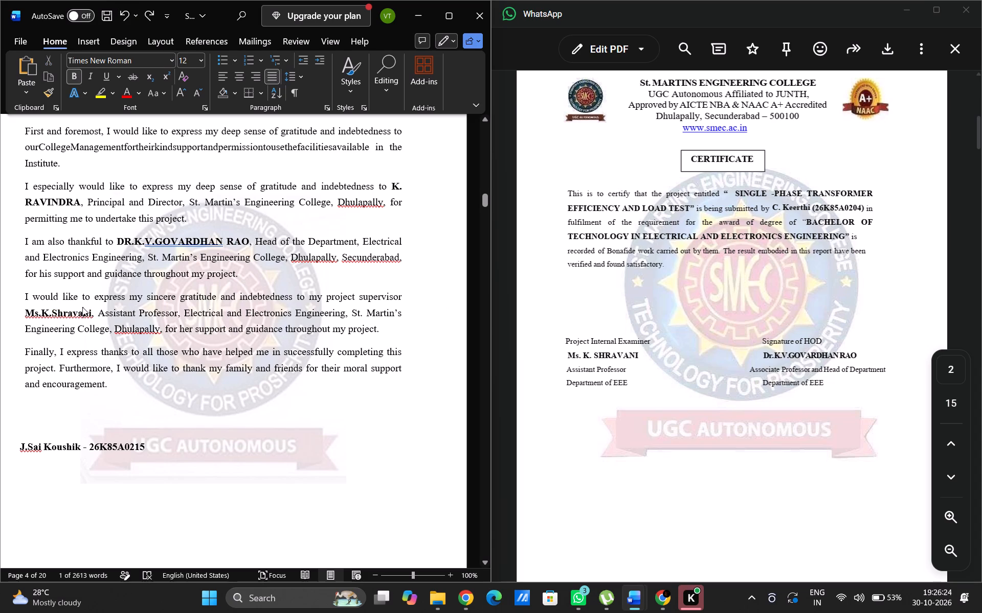
click(92, 312)
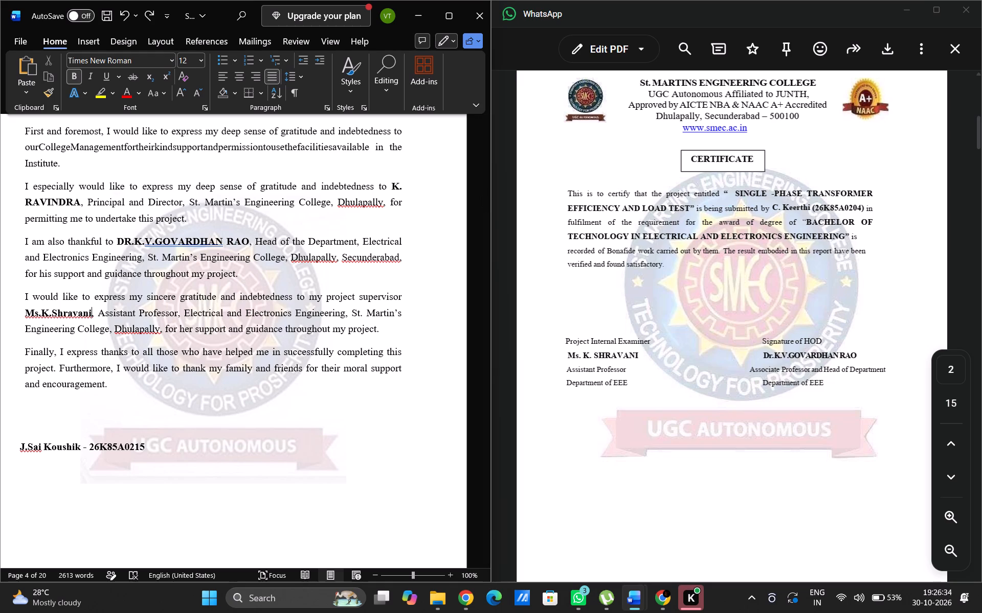
click(54, 312)
drag(54, 312, 59, 312)
drag(59, 312, 83, 311)
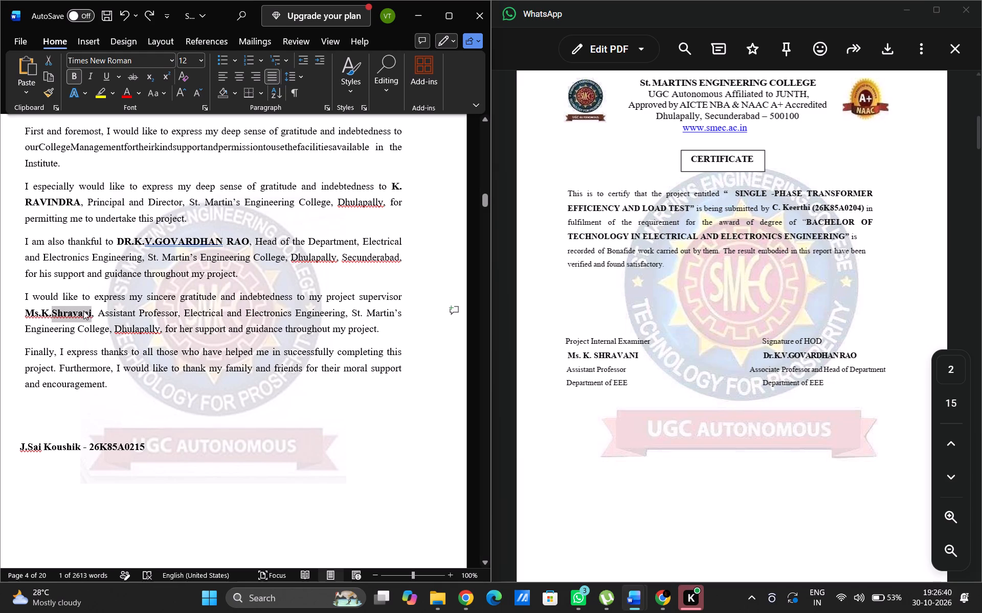
key(ctrl+c)
key(BackSpace)
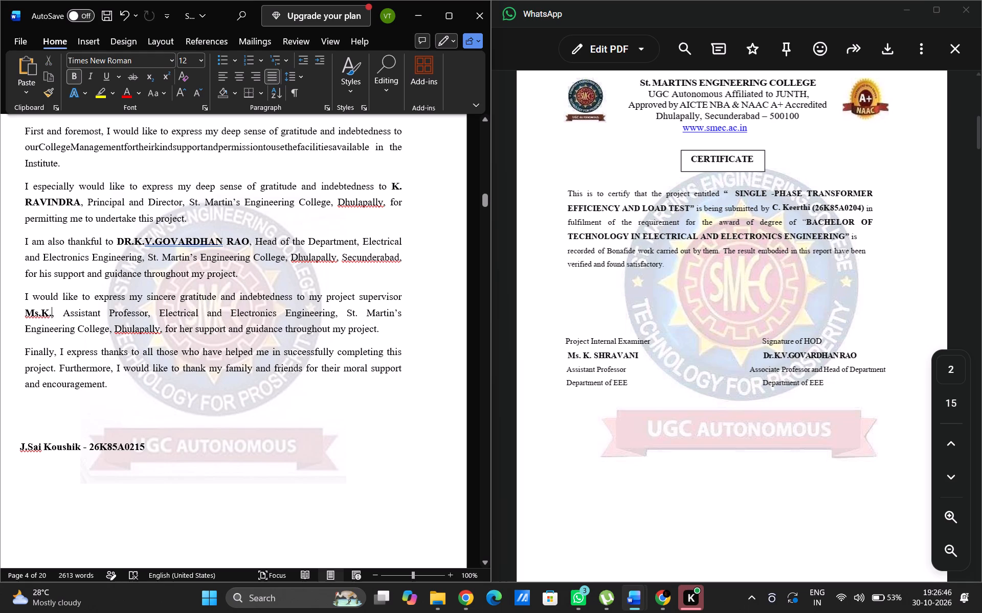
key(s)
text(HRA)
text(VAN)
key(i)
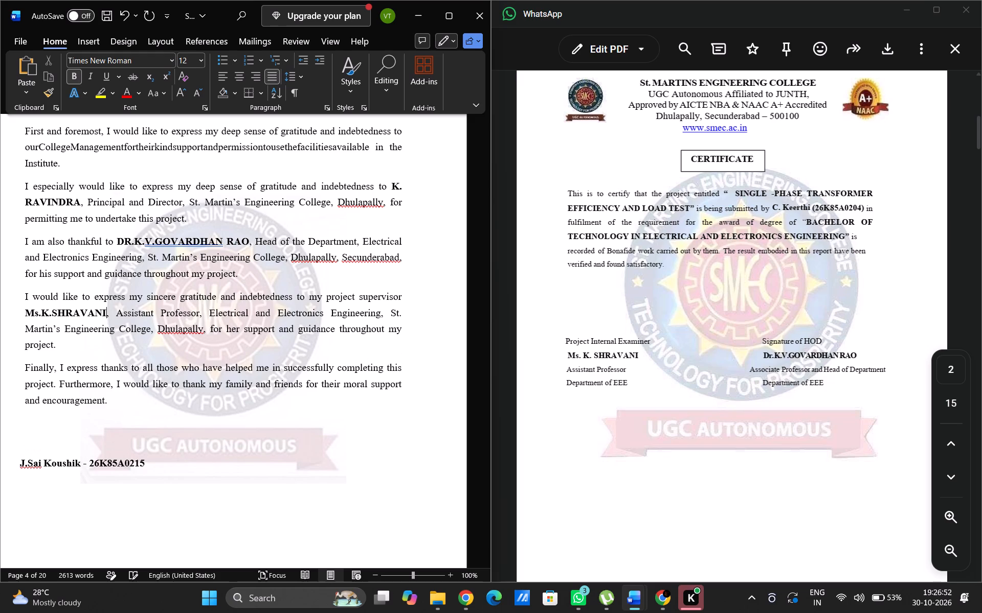
click(234, 414)
click(212, 518)
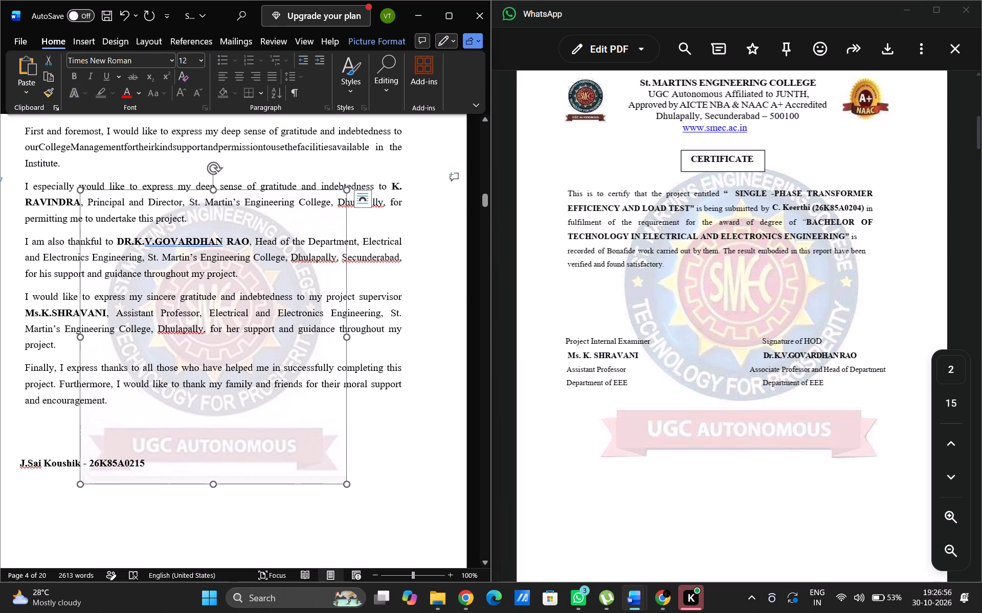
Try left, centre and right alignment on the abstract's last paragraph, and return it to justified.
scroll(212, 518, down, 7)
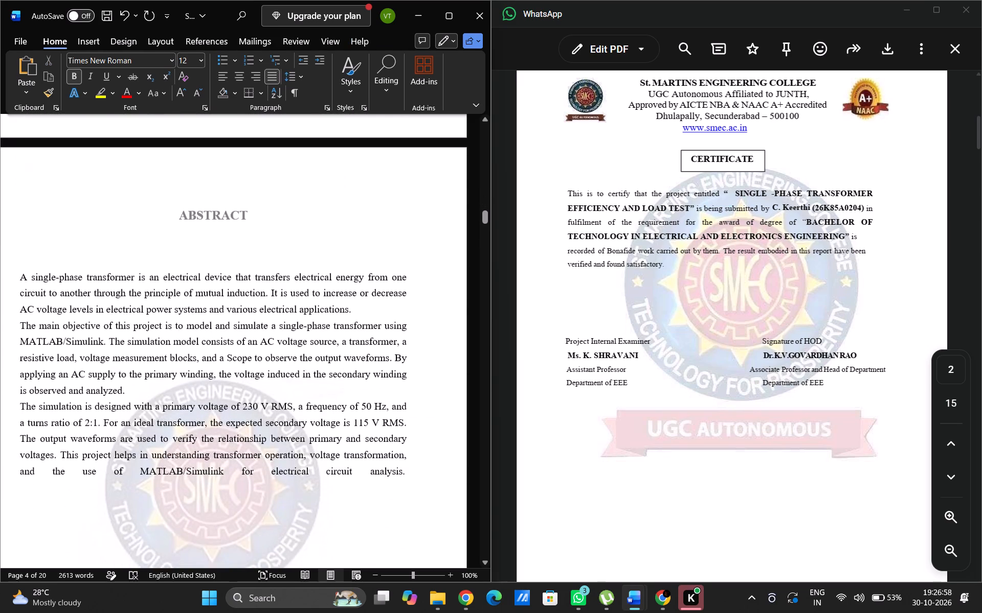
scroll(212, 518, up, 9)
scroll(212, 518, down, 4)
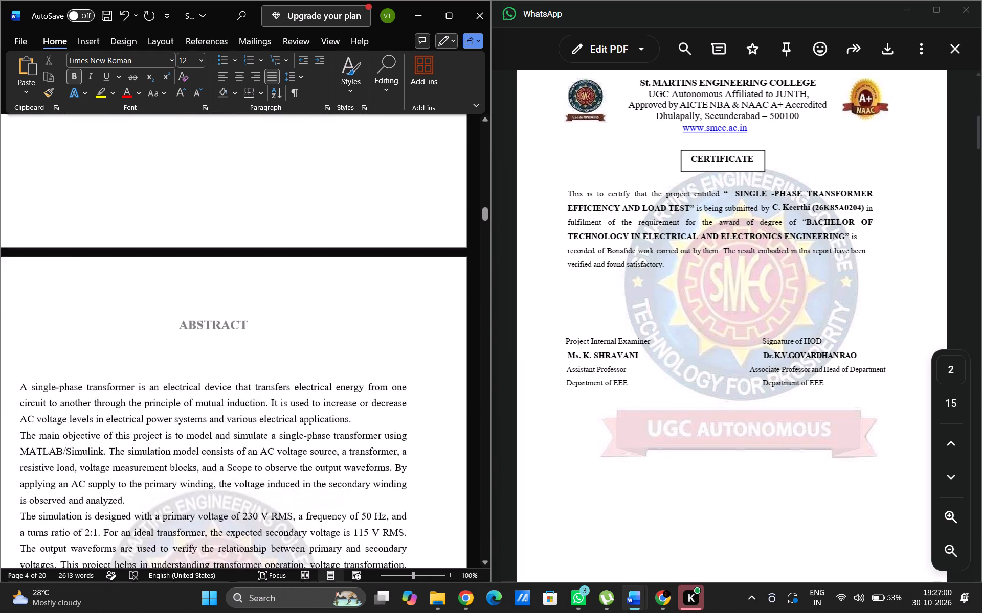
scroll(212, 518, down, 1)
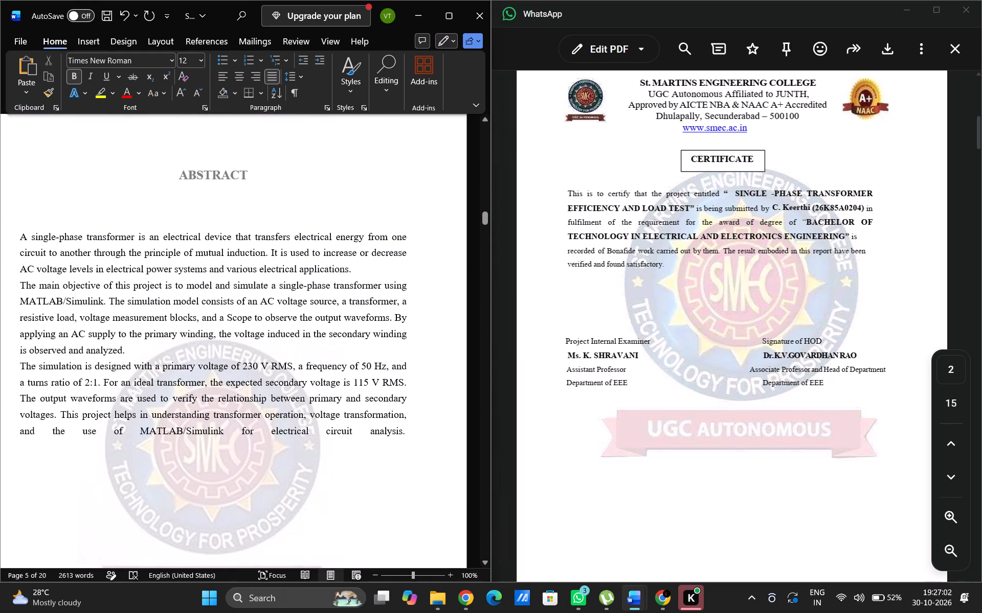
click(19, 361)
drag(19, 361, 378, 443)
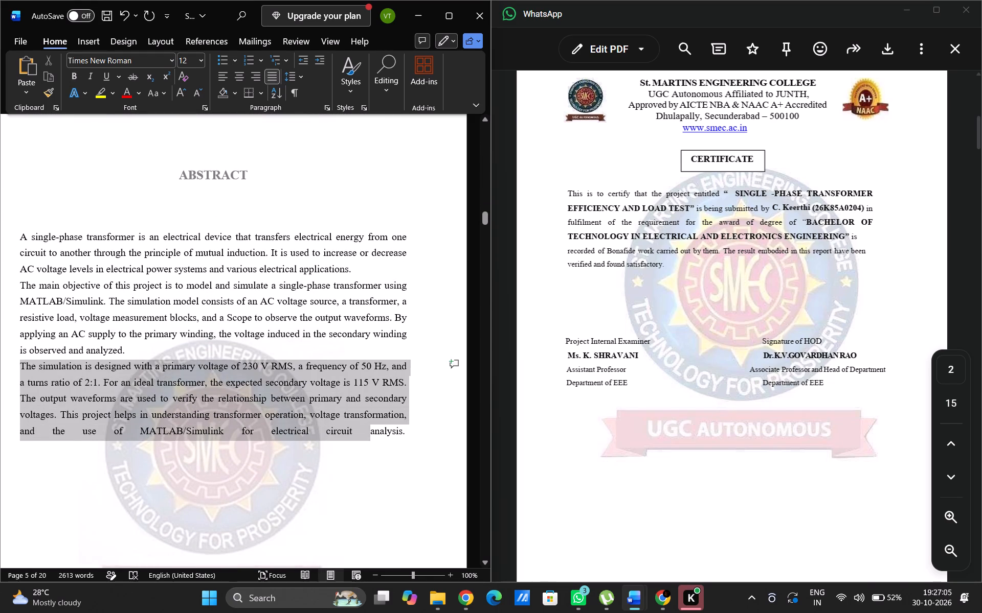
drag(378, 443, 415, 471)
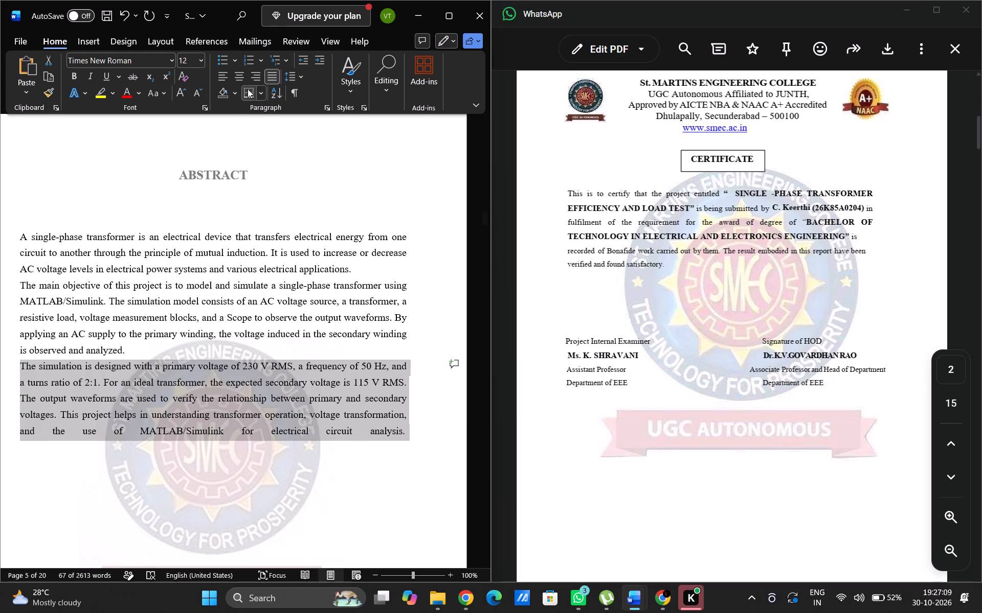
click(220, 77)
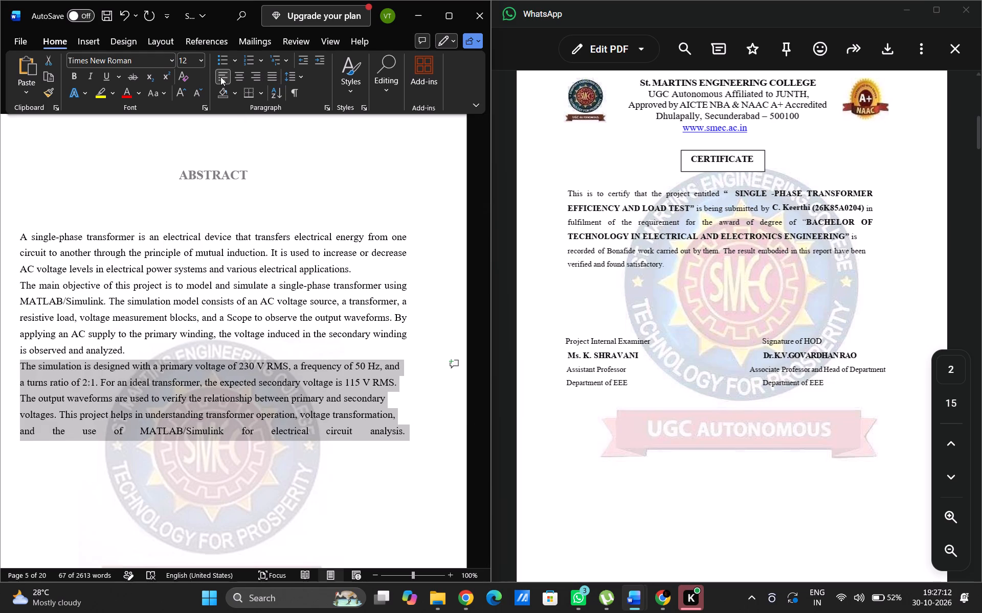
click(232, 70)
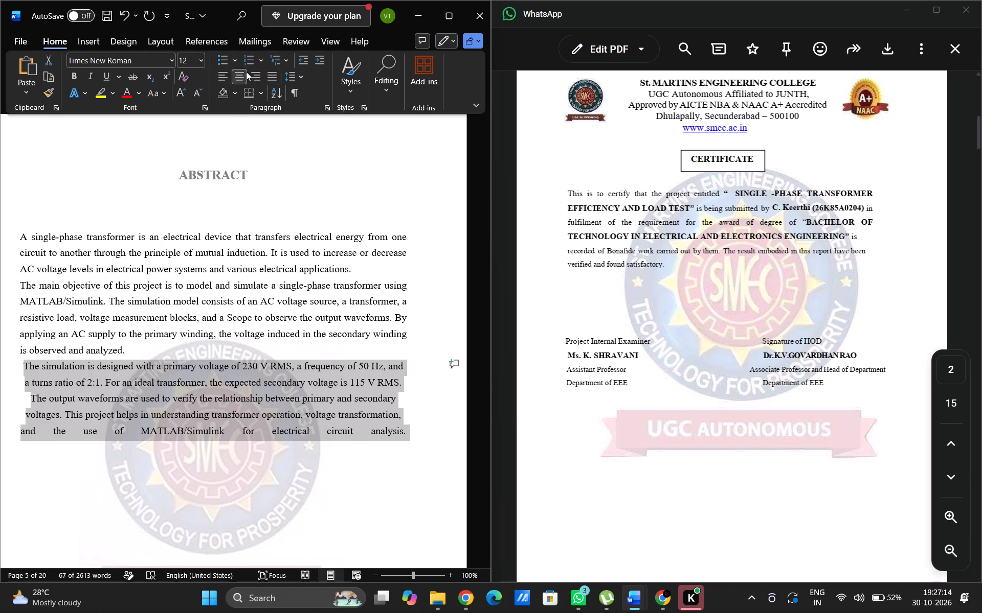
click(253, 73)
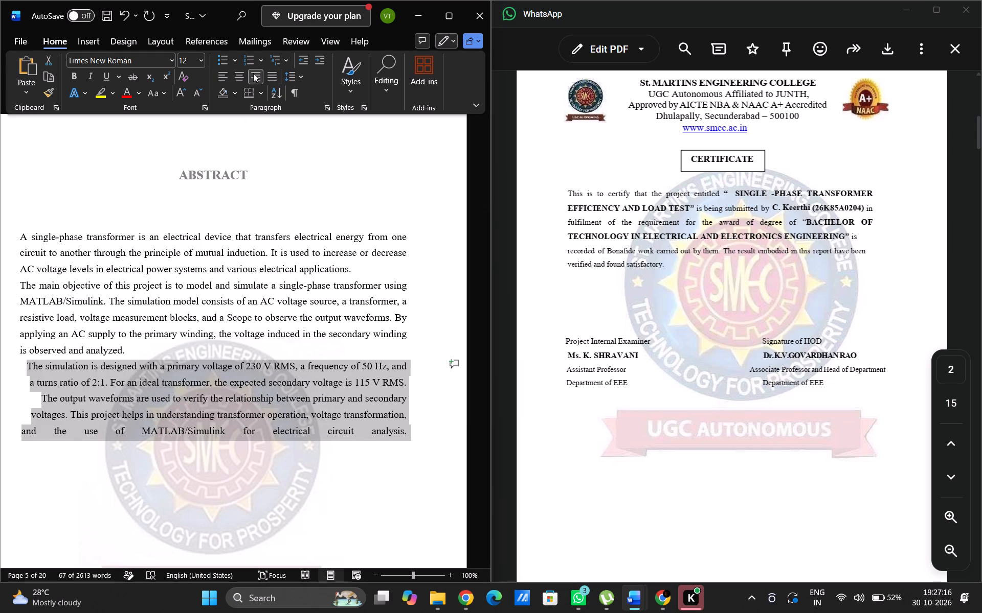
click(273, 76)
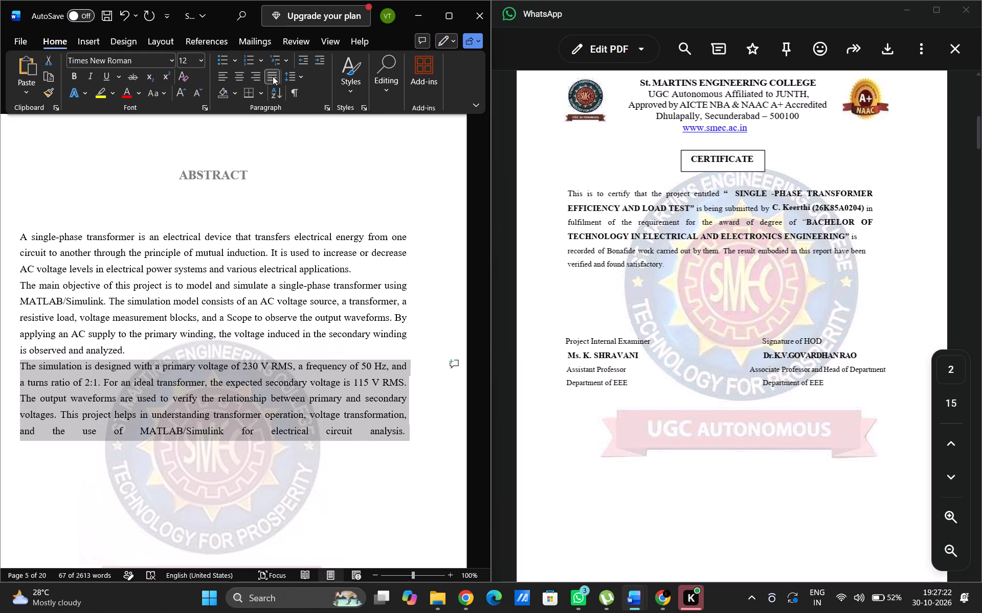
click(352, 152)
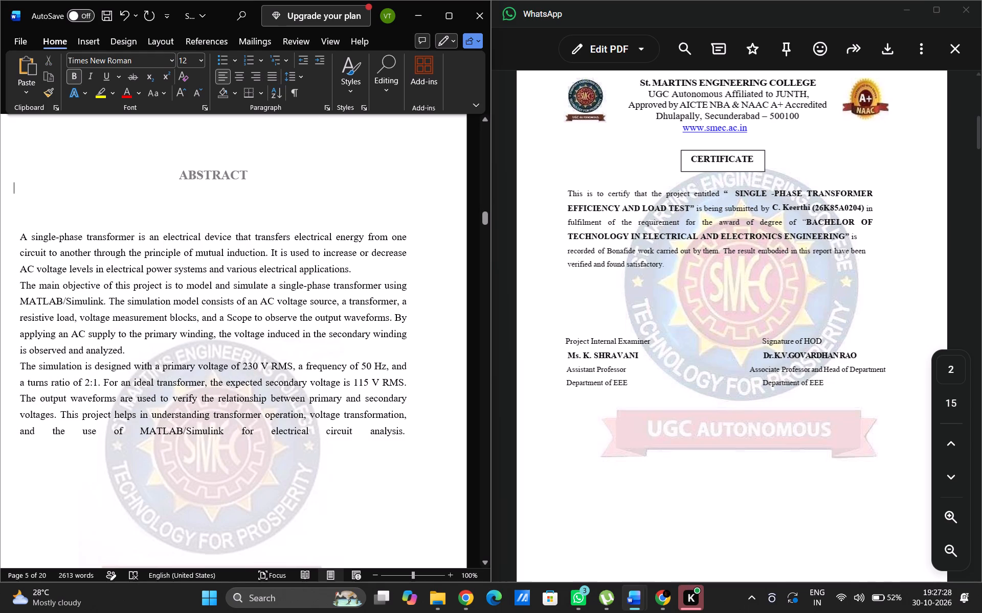
Reduce the gap between "circuit" and "analysis" in the abstract's last line to a single space.
click(365, 432)
key(BackSpace)
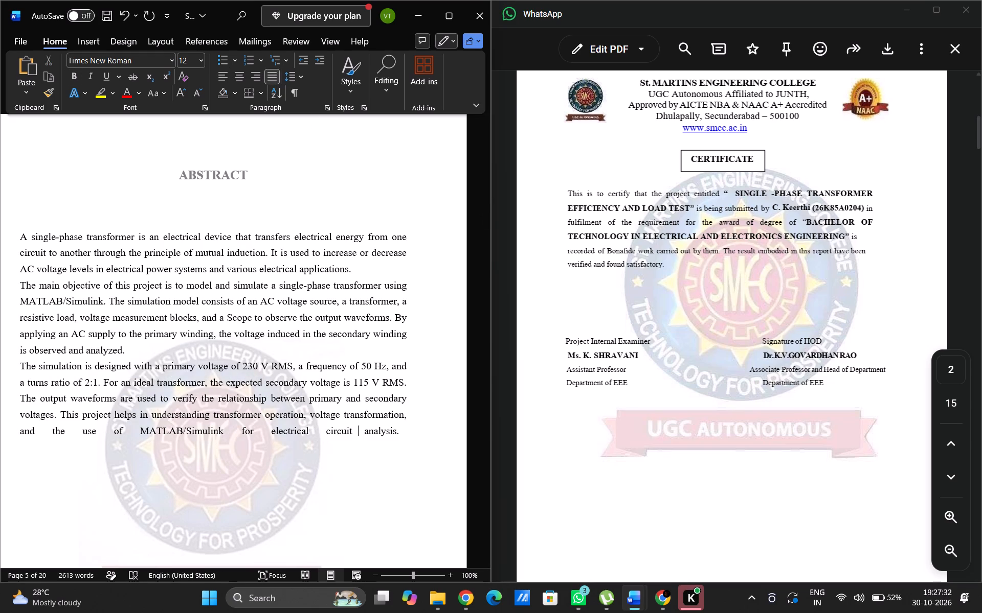
key(BackSpace)
key(Right)
key(BackSpace)
key(space)
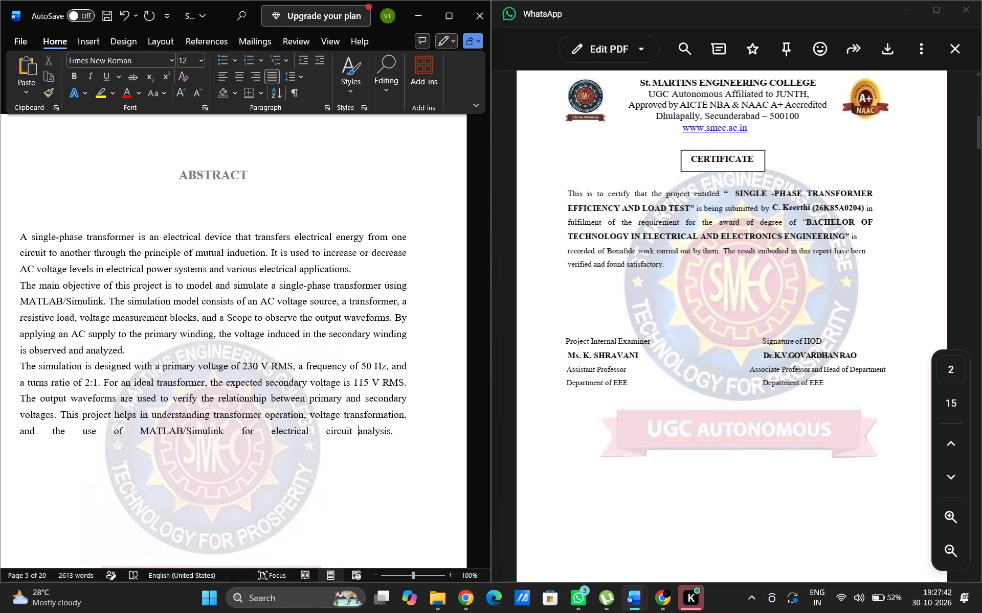
Reduce the gap between "electrical" and "circuit" in the abstract's last line to a single space.
key(Left)
key(Left)
key(Left)
key(Left)
key(Left)
key(Left)
key(Left)
key(Left)
key(Left)
key(Right)
key(BackSpace)
key(BackSpace)
key(BackSpace)
key(space)
Reduce the gap between "for" and "electrical" in the abstract's last line to a single space.
key(Left)
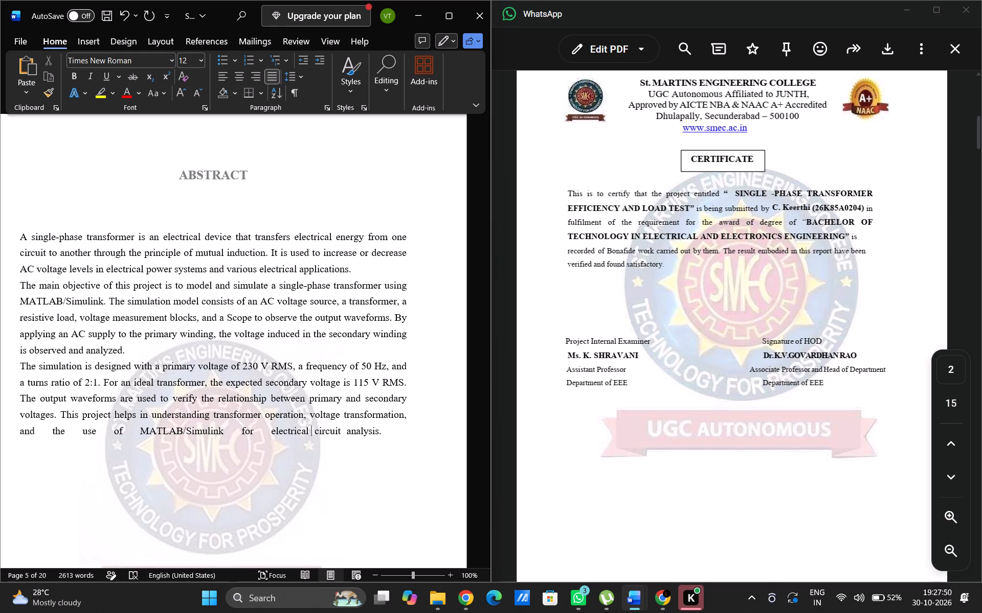
key(Left)
key(Left)
key(Left)
key(Left)
key(Left)
key(Left)
key(Left)
key(Left)
key(Left)
key(Left)
key(Left)
key(Right)
key(BackSpace)
key(BackSpace)
key(BackSpace)
key(space)
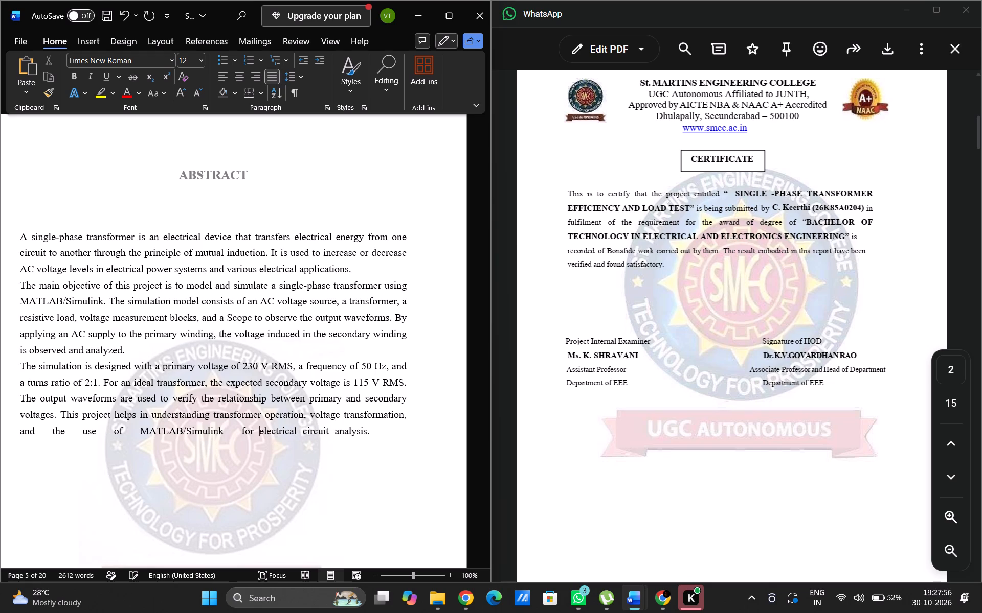
Reduce the gap between "MATLAB/Simulink" and "for" in the abstract's last line to a single space.
key(Left)
key(Left)
key(Left)
key(Left)
key(BackSpace)
key(BackSpace)
key(BackSpace)
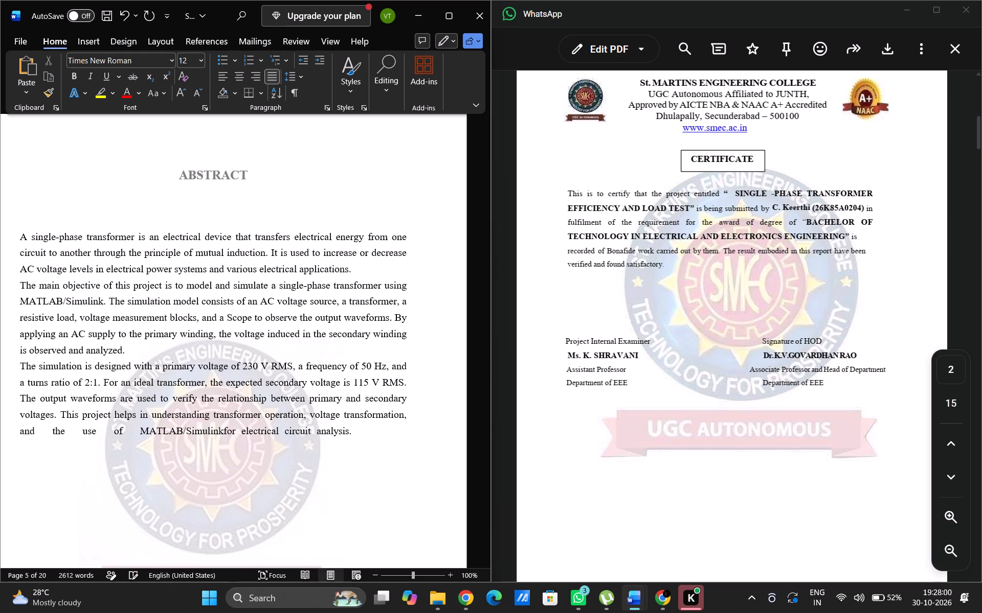
key(space)
Reduce the gap between "of" and "MATLAB/Simulink" in the abstract's last line to a single space.
key(Left)
key(Left)
key(Left)
key(Left)
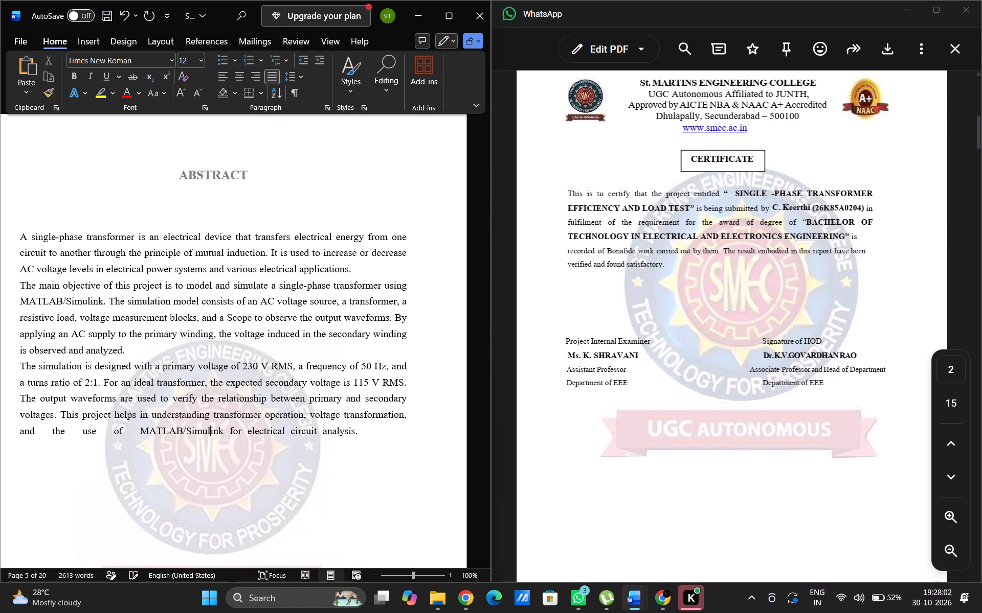
key(Left)
key(Left)
key(Left)
key(Left)
key(Left)
key(Left)
key(Left)
key(Left)
key(Left)
key(Left)
key(Left)
key(Left)
key(Left)
key(Right)
key(BackSpace)
key(BackSpace)
key(BackSpace)
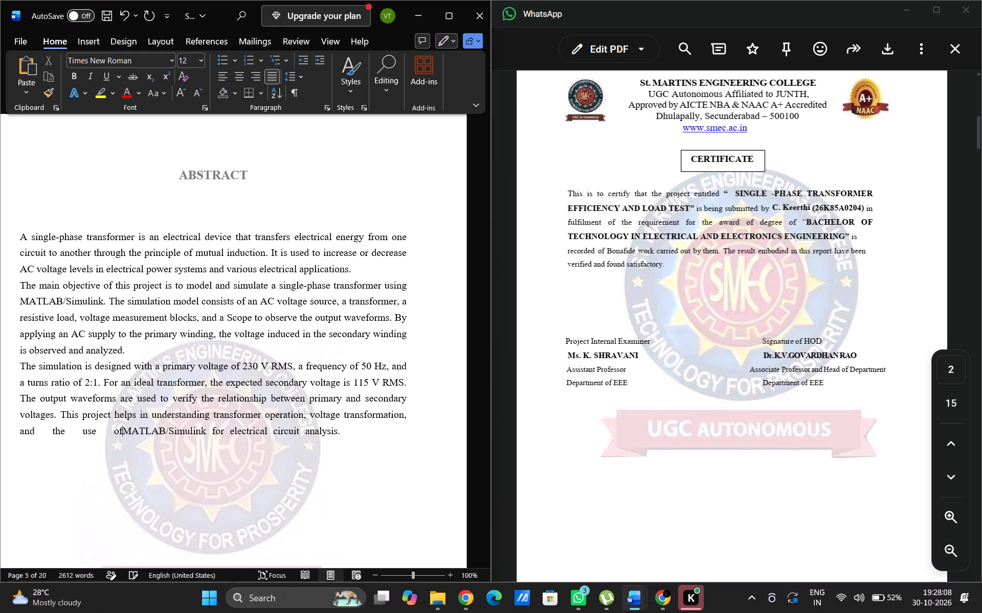
key(space)
Reduce the gap between "use" and "of" in the abstract's last line to a single space.
key(Left)
key(Left)
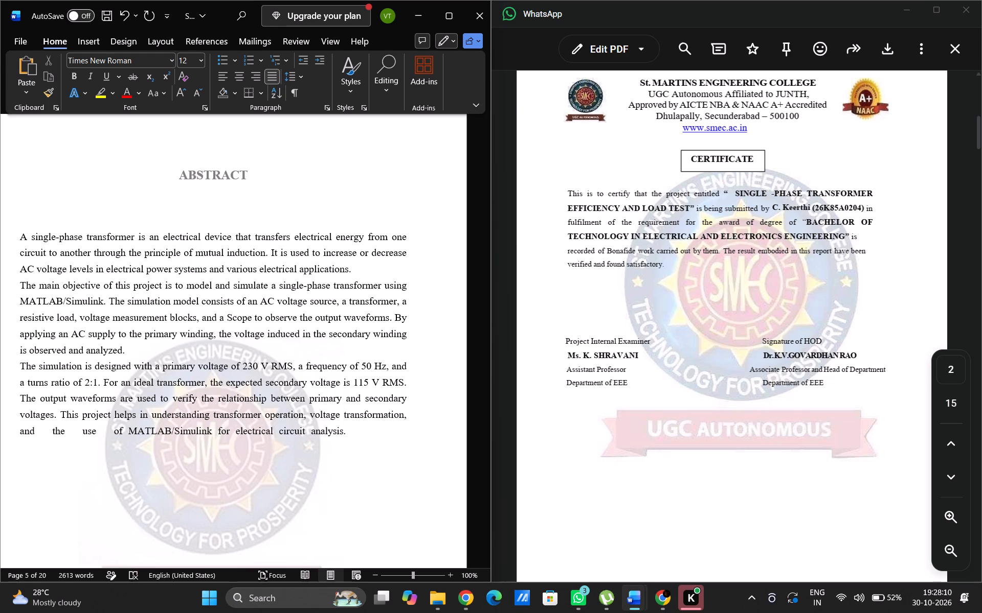
key(Left)
key(BackSpace)
key(BackSpace)
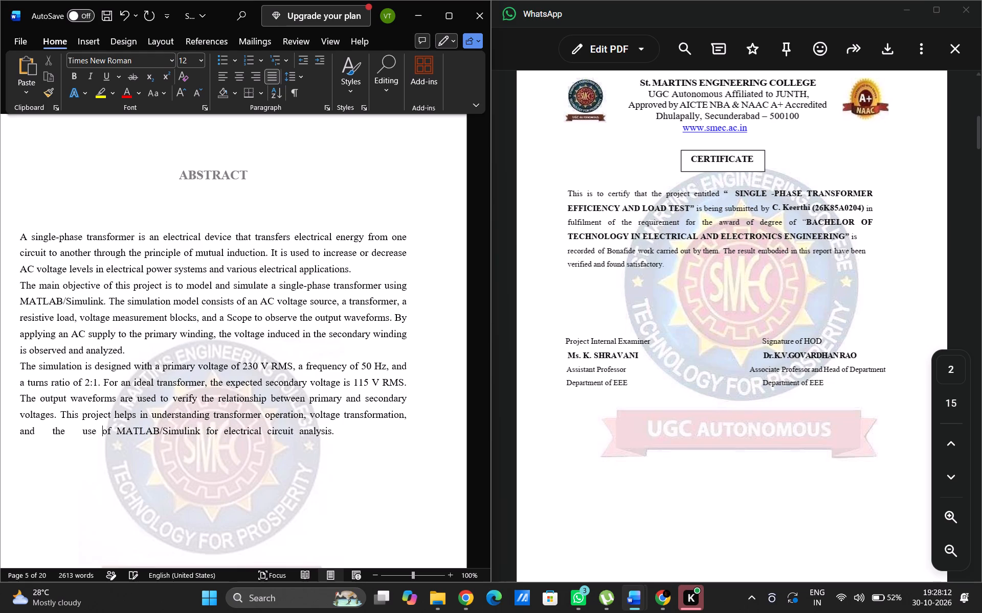
key(BackSpace)
key(space)
Reduce the gap between "the" and "use" in the abstract's last line to a single space.
key(Left)
key(Left)
key(Left)
key(Left)
key(BackSpace)
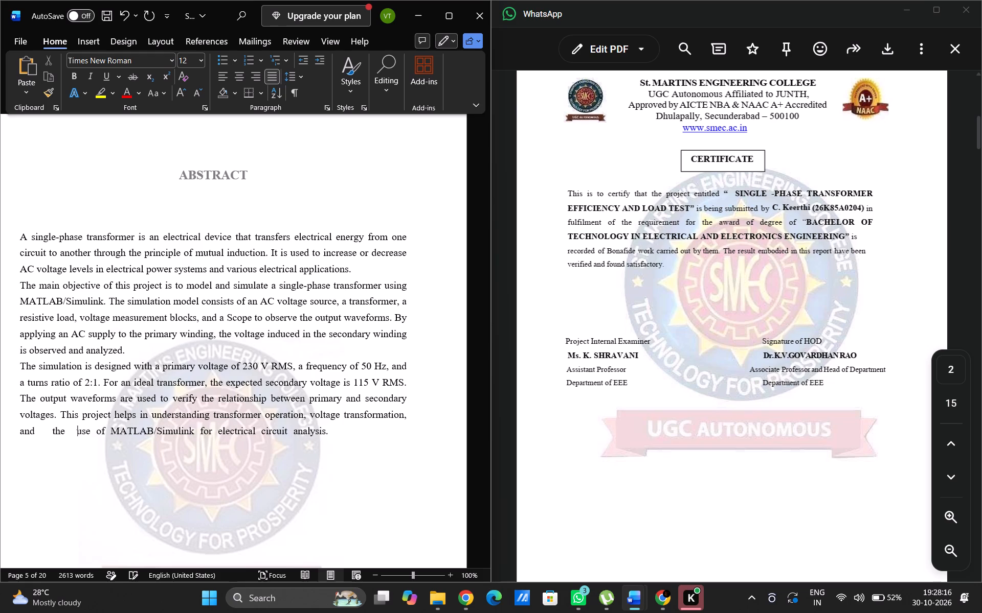
key(BackSpace)
key(BackSpace)
key(space)
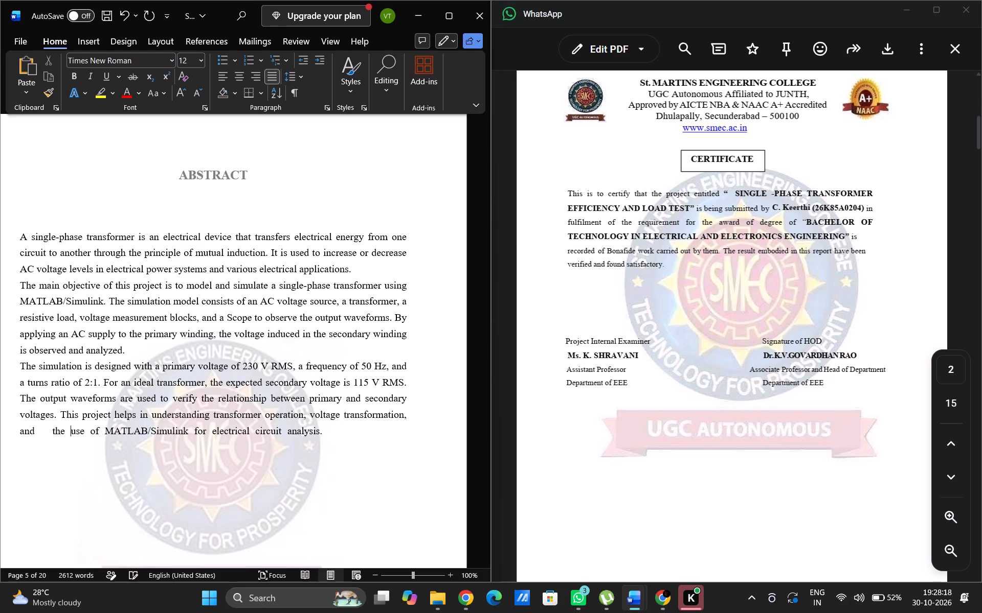
Reduce the gap between "and" and "the" in the abstract's last line to a single space.
key(Left)
key(Left)
key(Left)
key(Left)
key(BackSpace)
key(BackSpace)
key(BackSpace)
key(space)
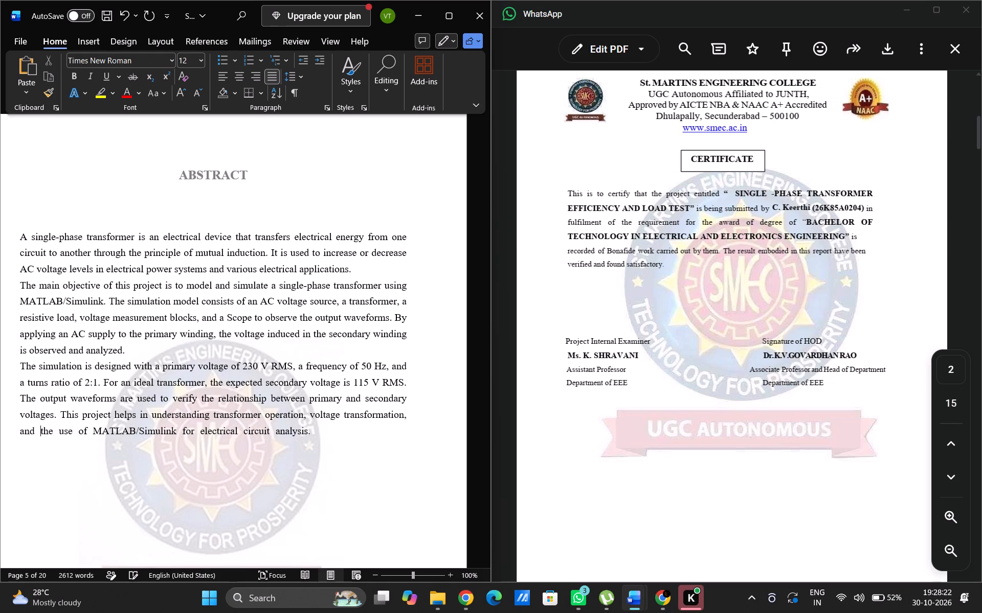
click(385, 505)
Review the acknowledgement, declaration, certificate and cover pages, including the certificate page's college header.
scroll(382, 303, up, 12)
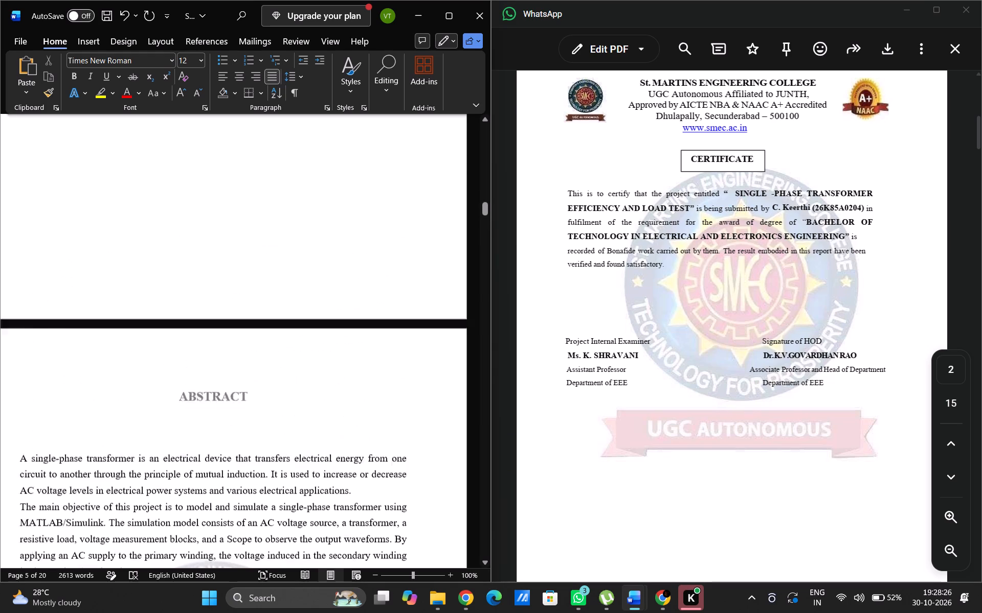
scroll(382, 303, up, 8)
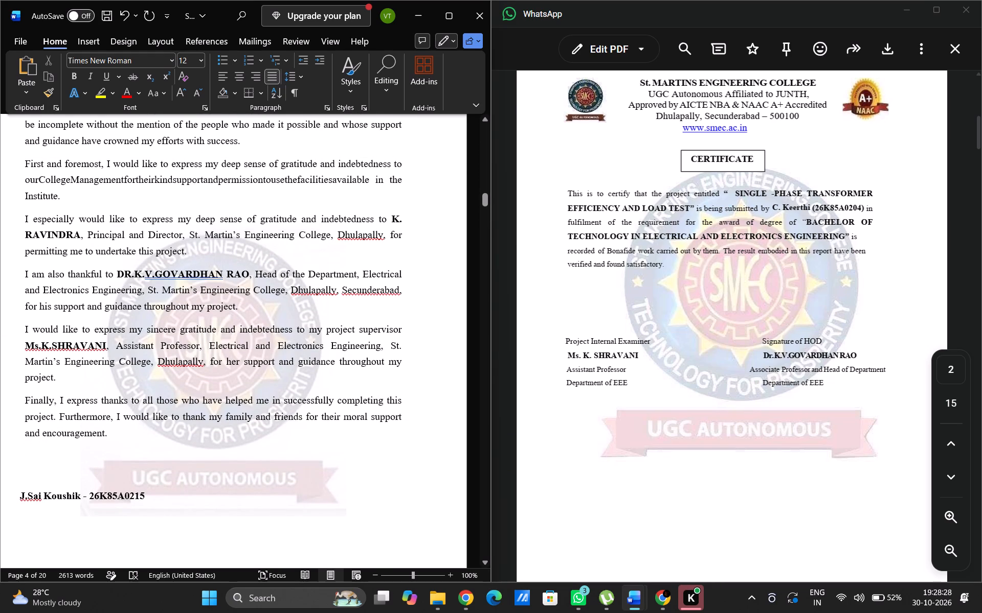
scroll(382, 303, up, 11)
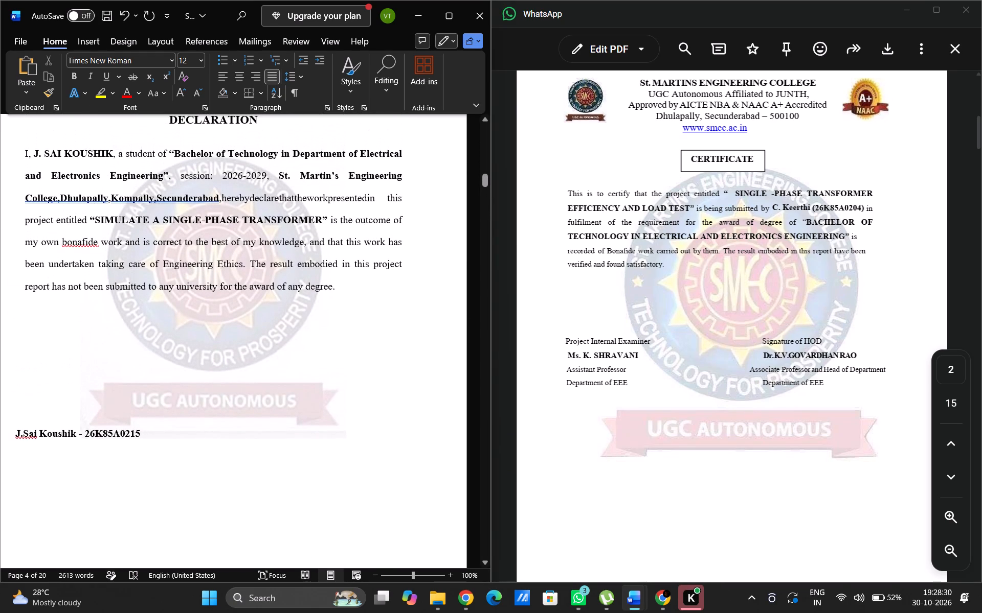
scroll(382, 303, up, 9)
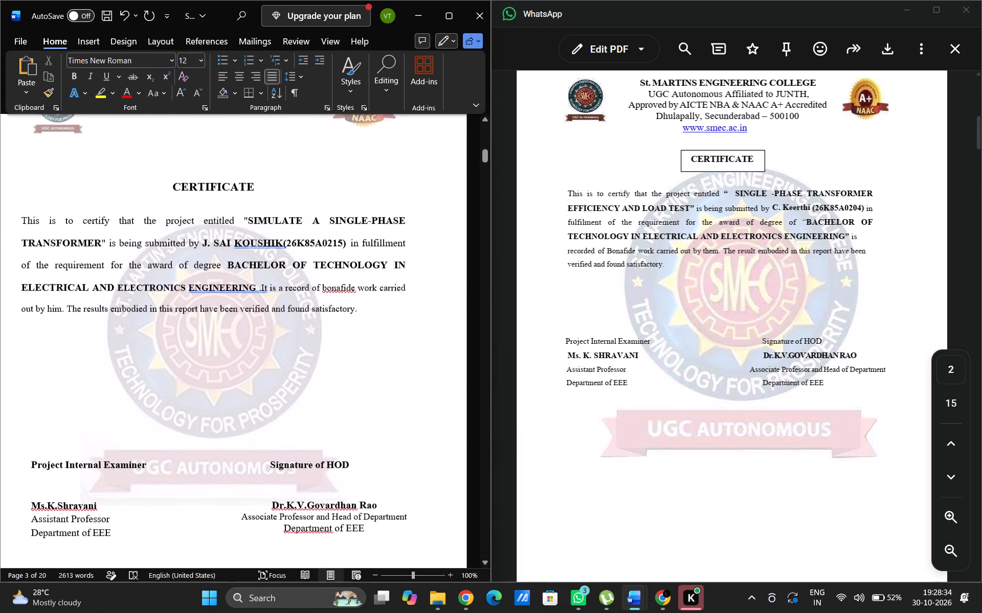
scroll(382, 303, up, 3)
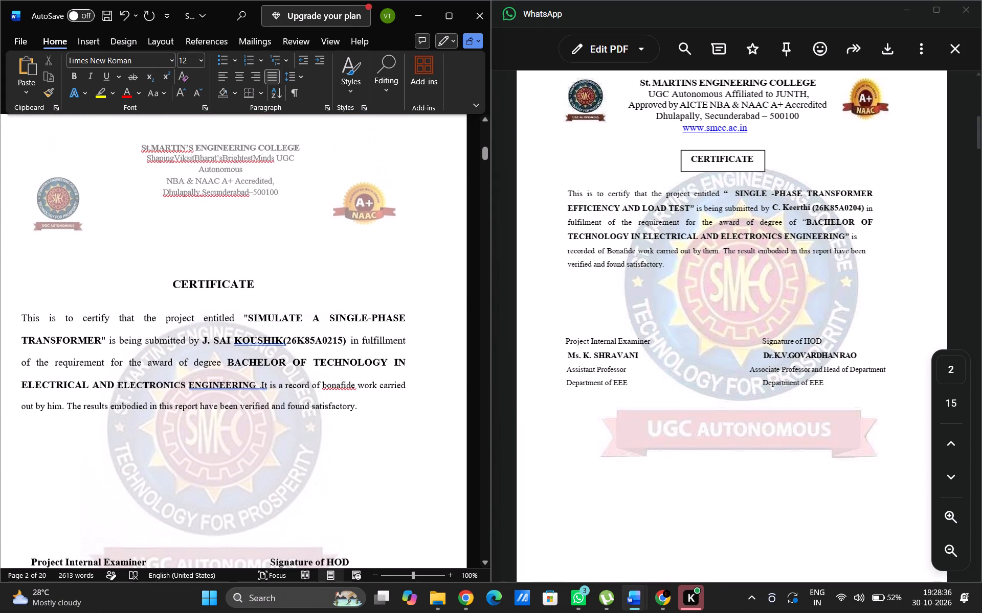
scroll(382, 303, up, 8)
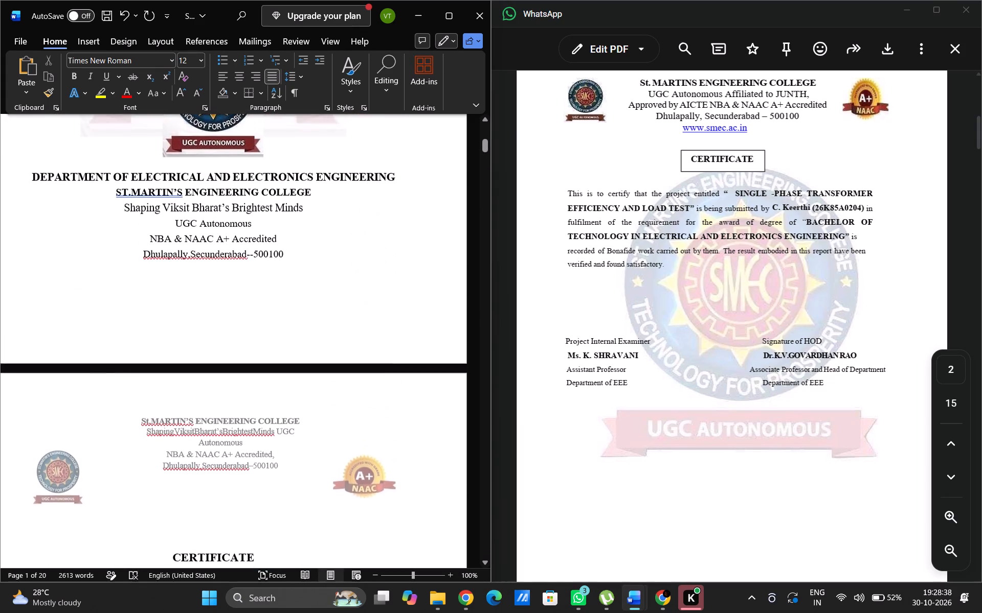
scroll(382, 303, down, 2)
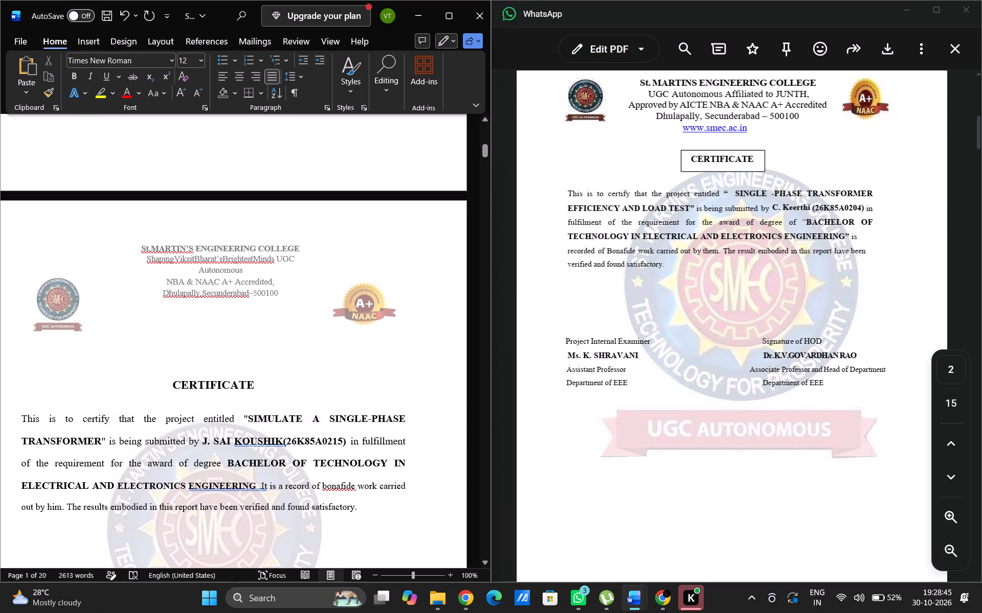
scroll(310, 408, up, 10)
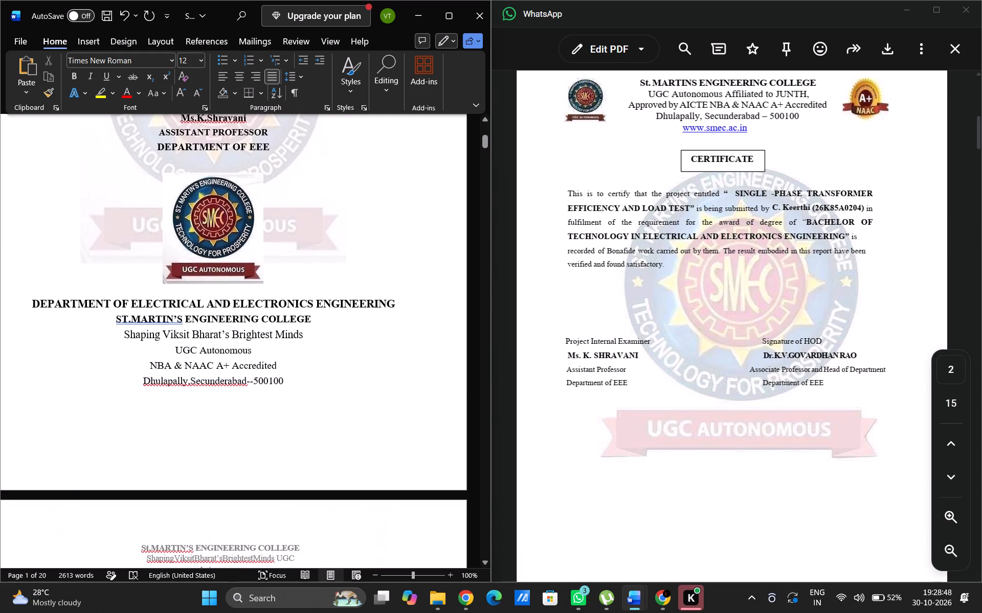
scroll(310, 408, up, 13)
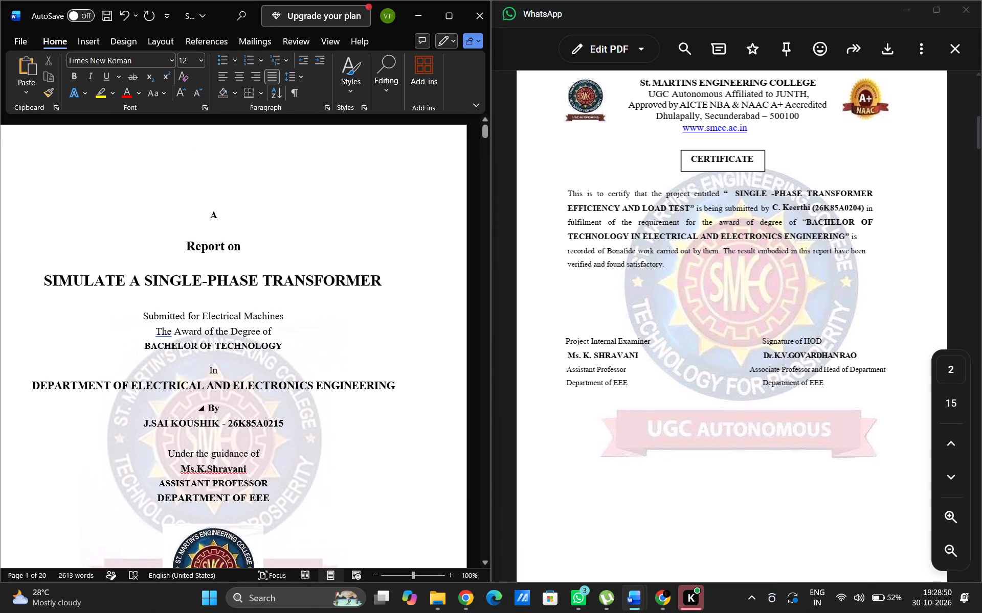
scroll(310, 408, down, 3)
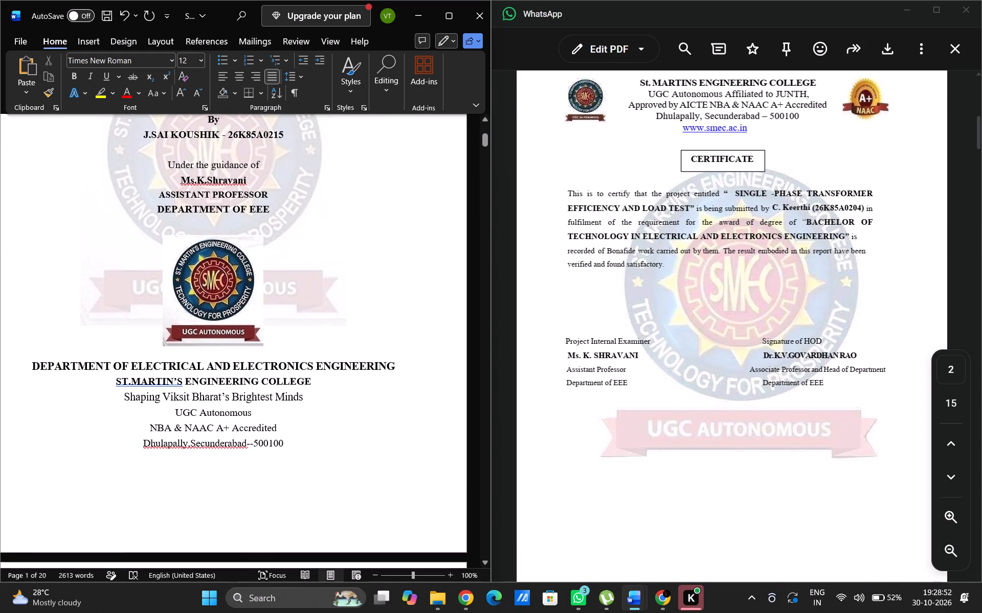
scroll(310, 408, up, 2)
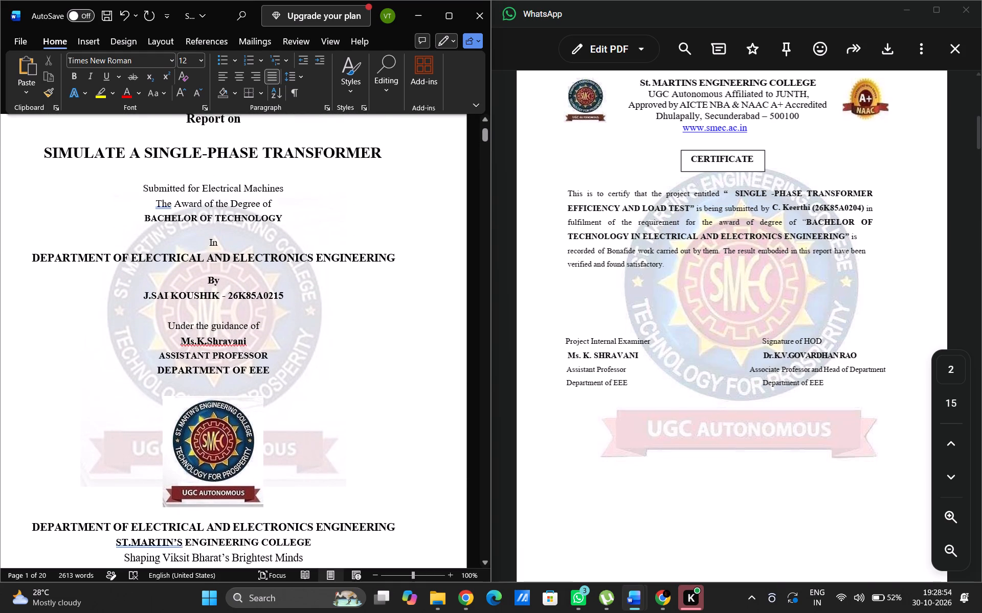
scroll(310, 408, down, 4)
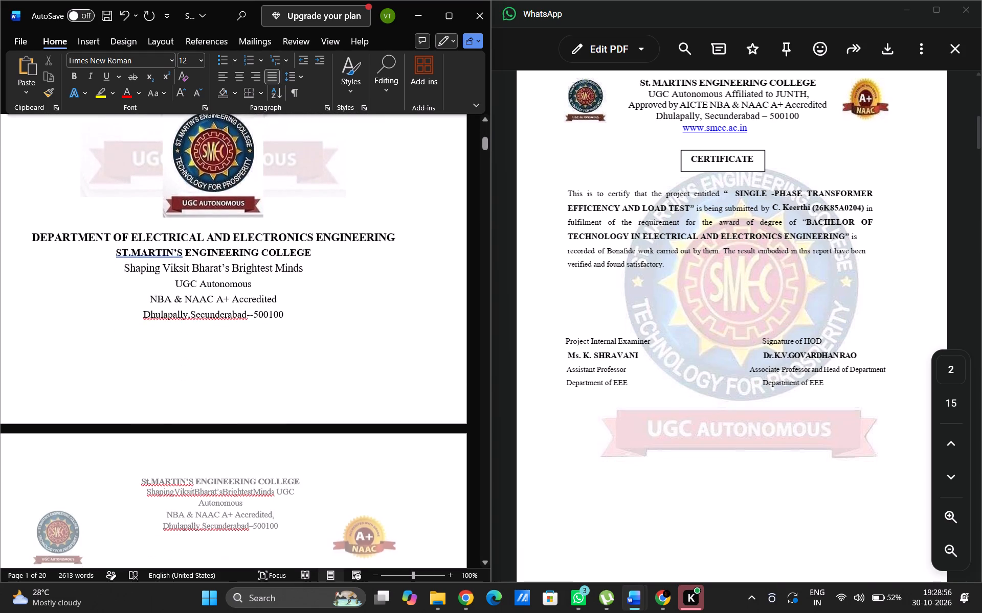
scroll(310, 408, down, 2)
scroll(310, 408, up, 1)
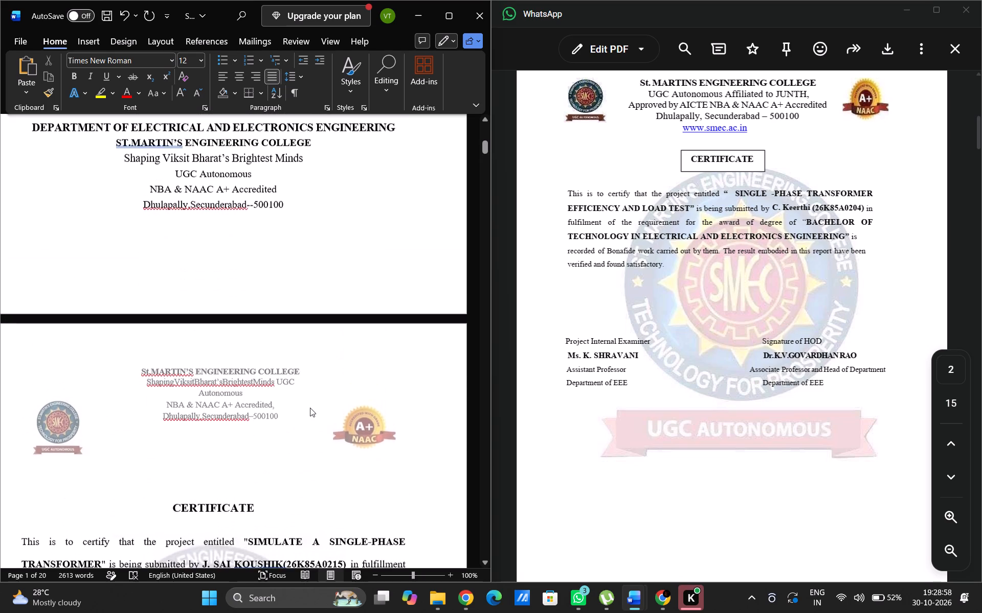
scroll(310, 408, up, 1)
scroll(310, 408, down, 2)
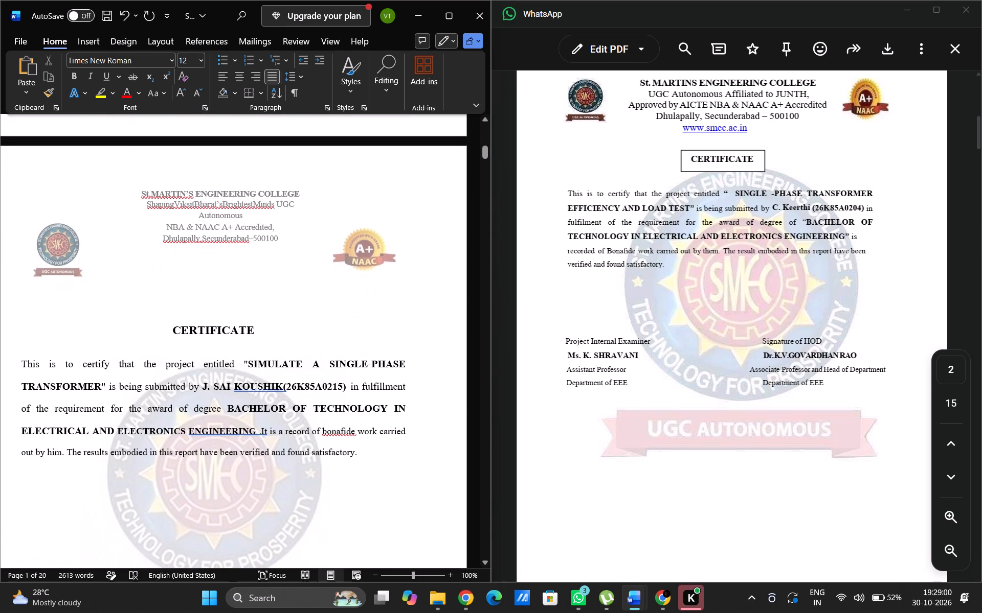
Open the certificate page's header for editing and nudge the college-name text box slightly to the left.
click(193, 187)
double_click(193, 187)
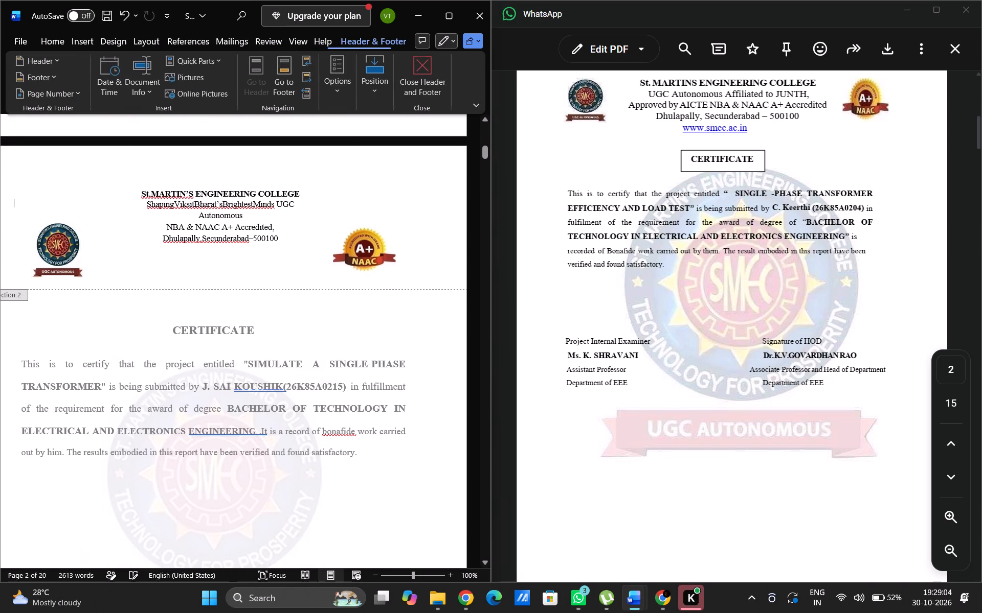
double_click(142, 194)
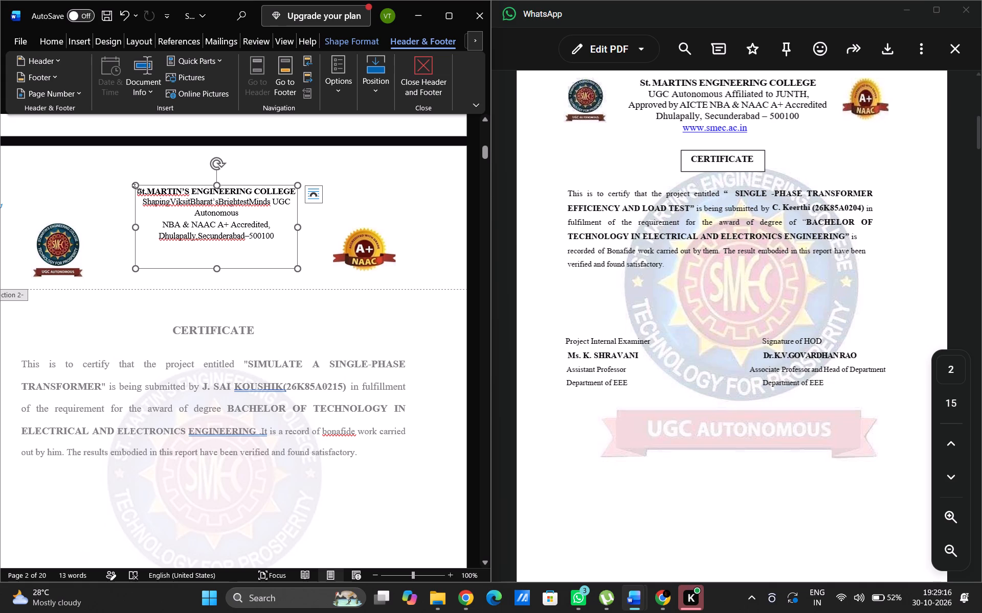
key(Left)
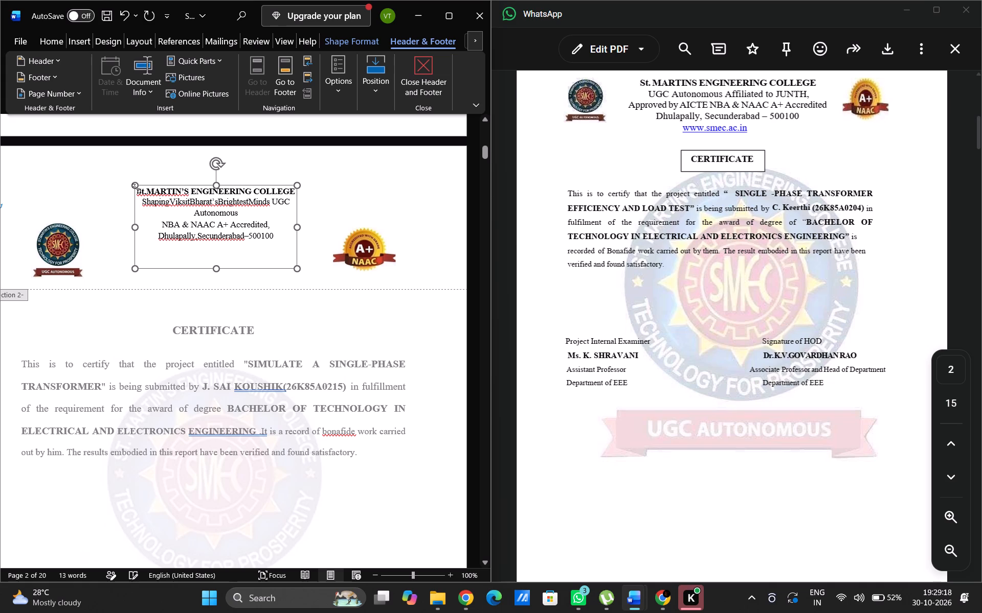
key(Left)
key(Left)
key(Left)
key(Right)
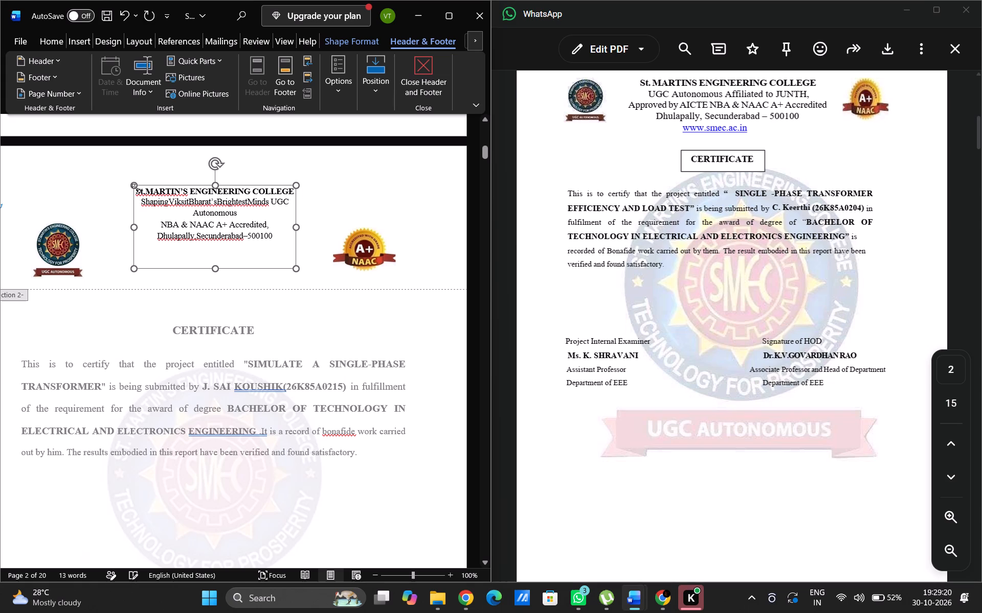
key(Right)
key(Right)
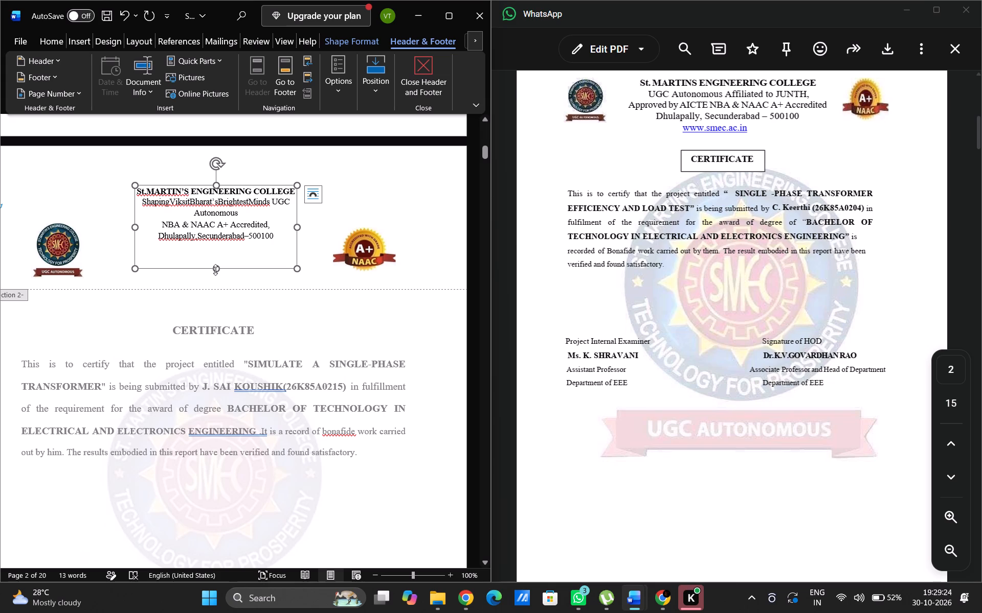
key(space)
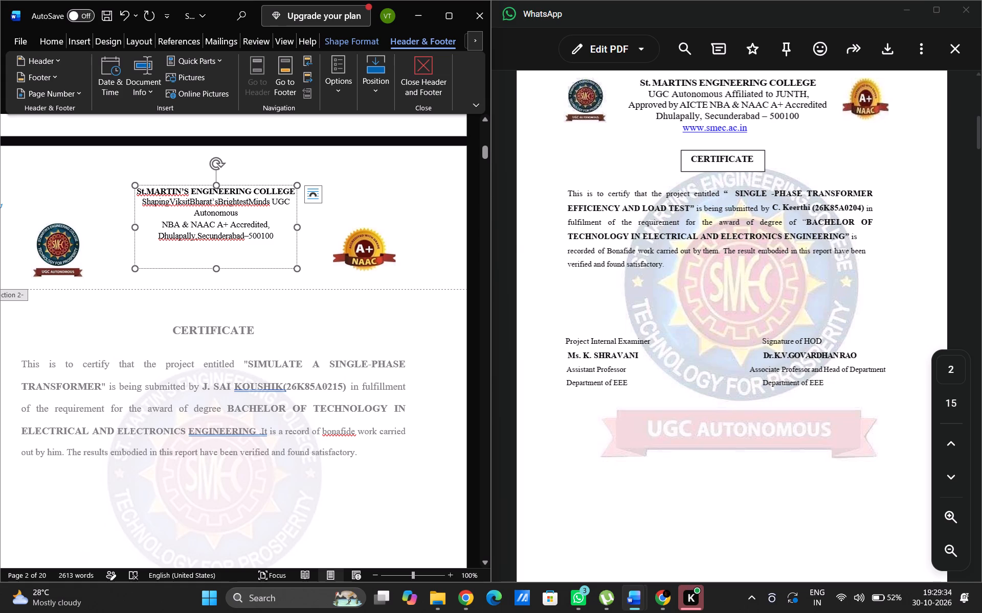
Set the "St.MARTIN'S ENGINEERING COLLEGE" line in the header text box to font size 10.
click(138, 191)
drag(138, 191, 268, 182)
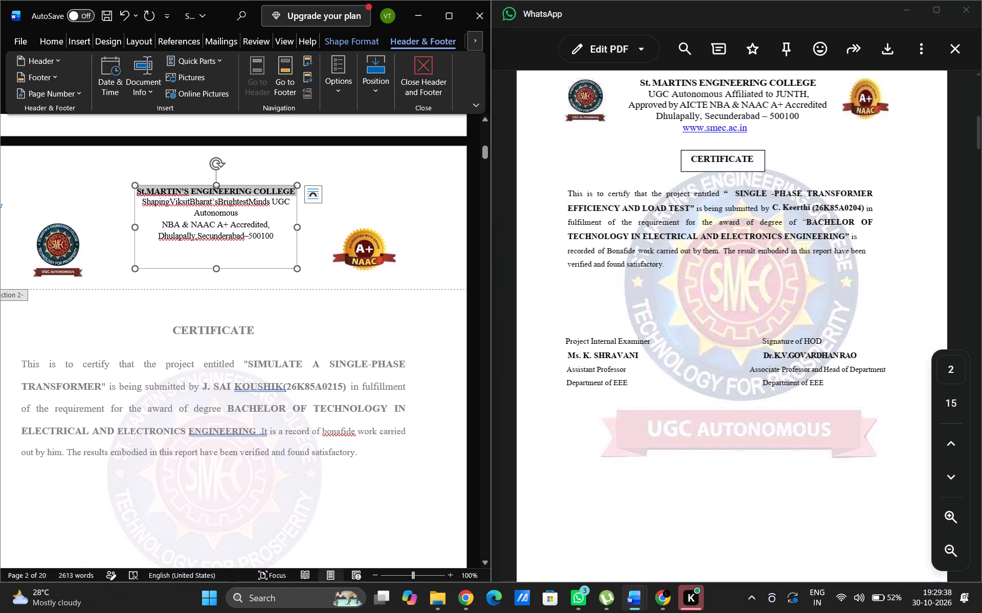
drag(268, 182, 281, 182)
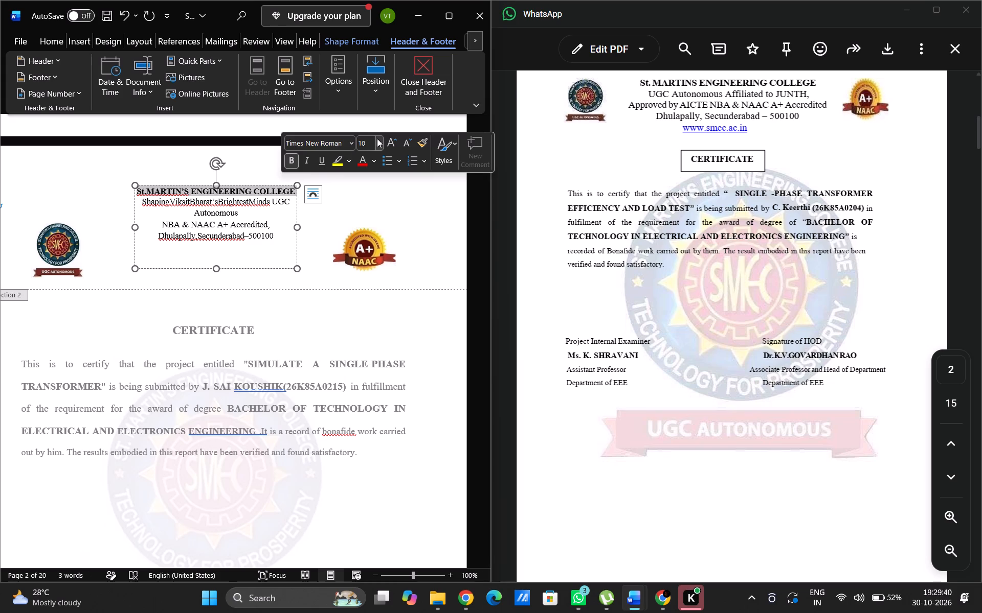
click(377, 138)
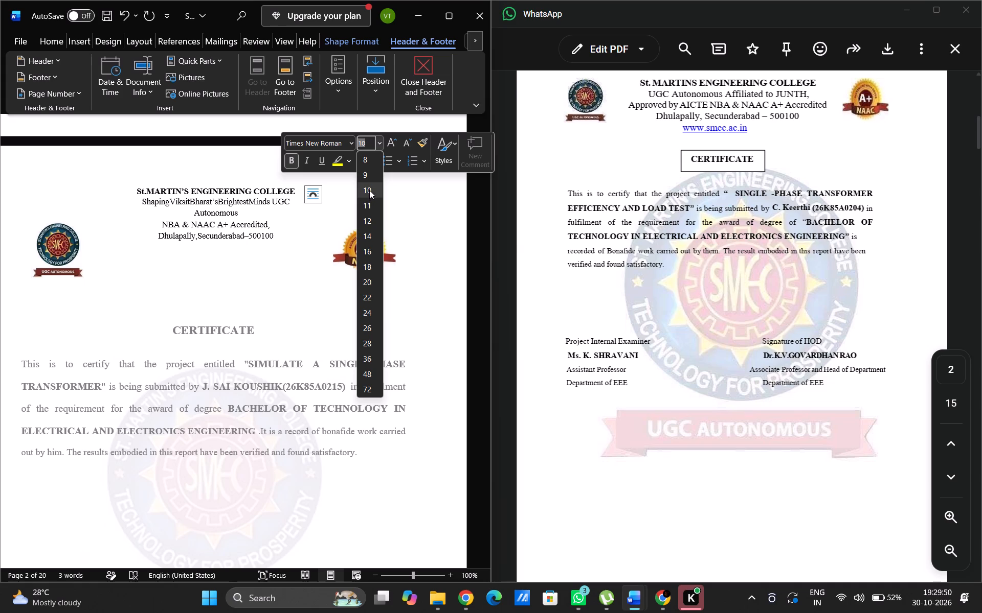
click(369, 190)
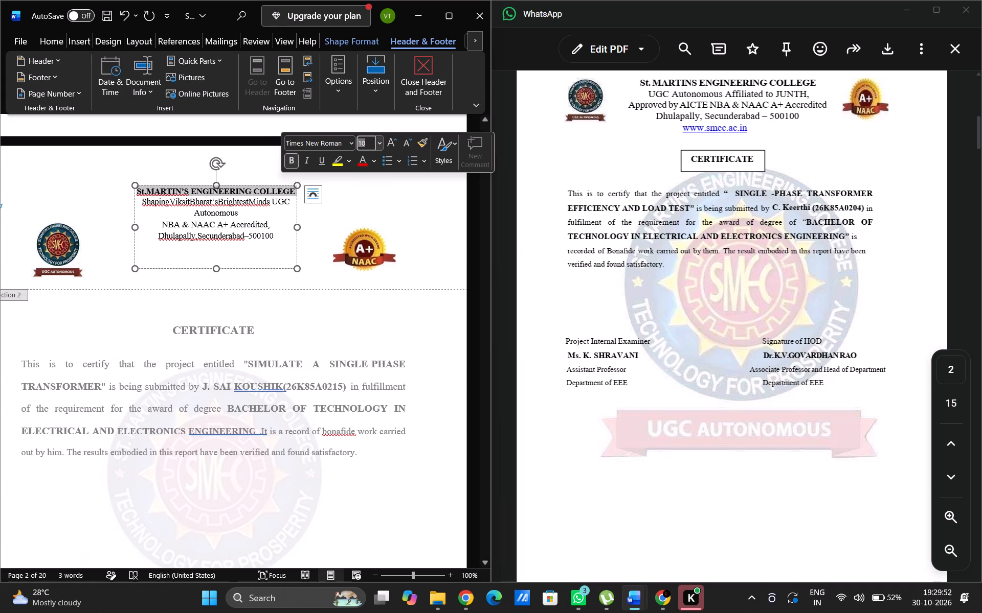
click(318, 208)
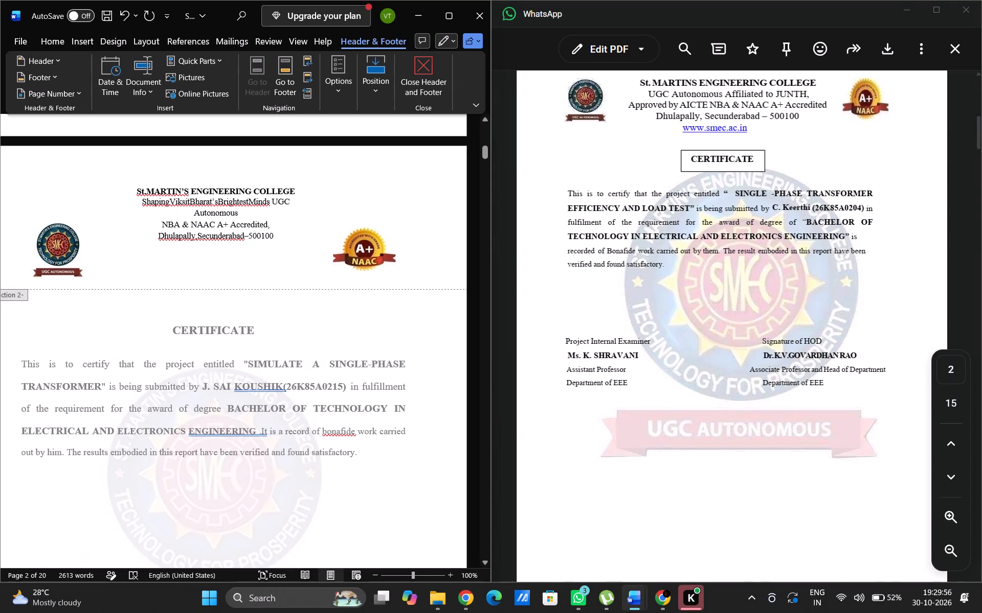
Insert spaces before "ShapingViksitBharat'sBrightestMinds" in the header to move it down one line, and return to the body text.
click(140, 203)
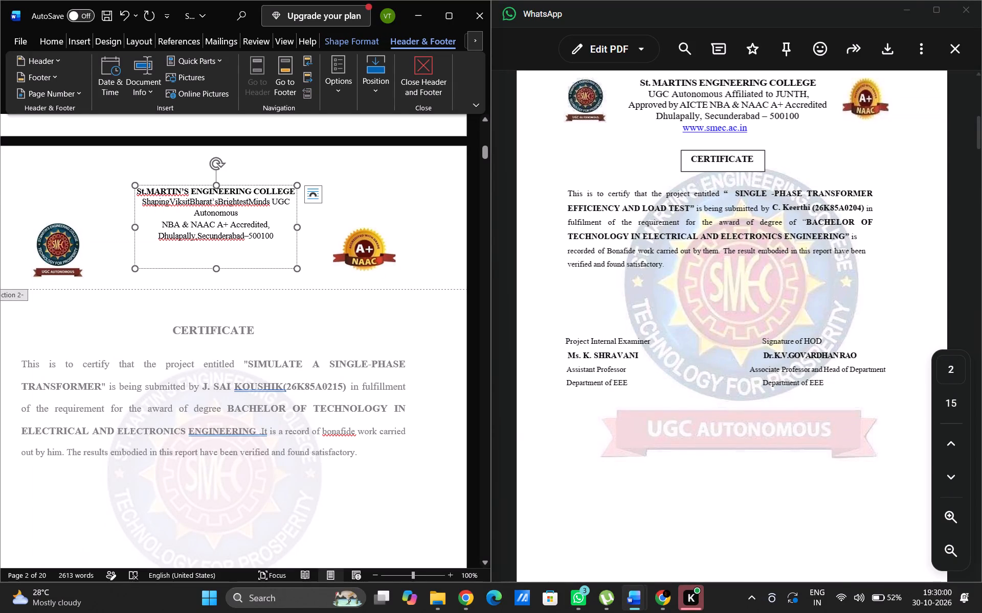
key(space)
key(space)
key(space)
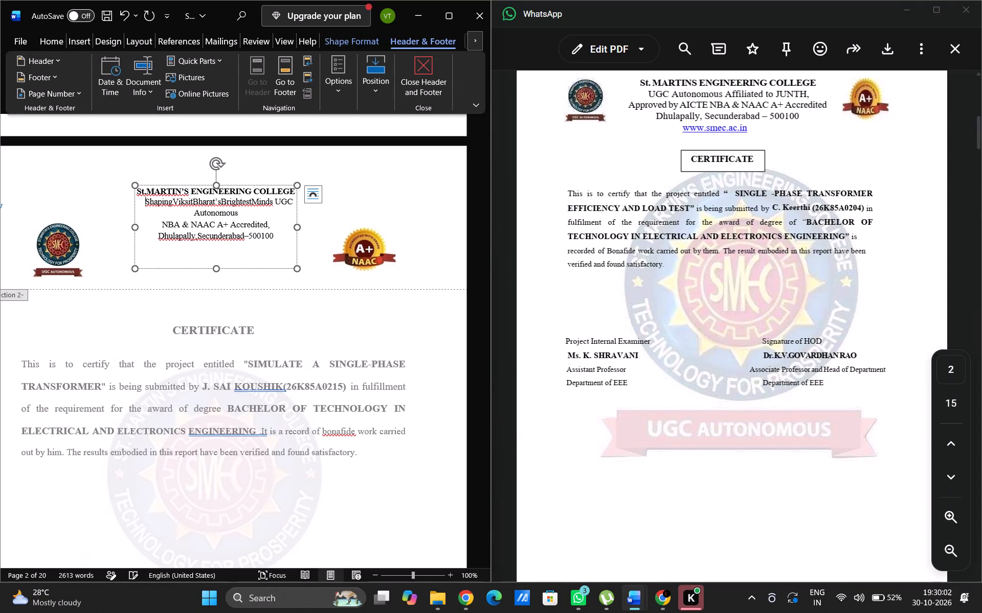
key(space)
key(space)
key(space)
key(space)
key(space)
key(space)
key(space)
key(space)
key(space)
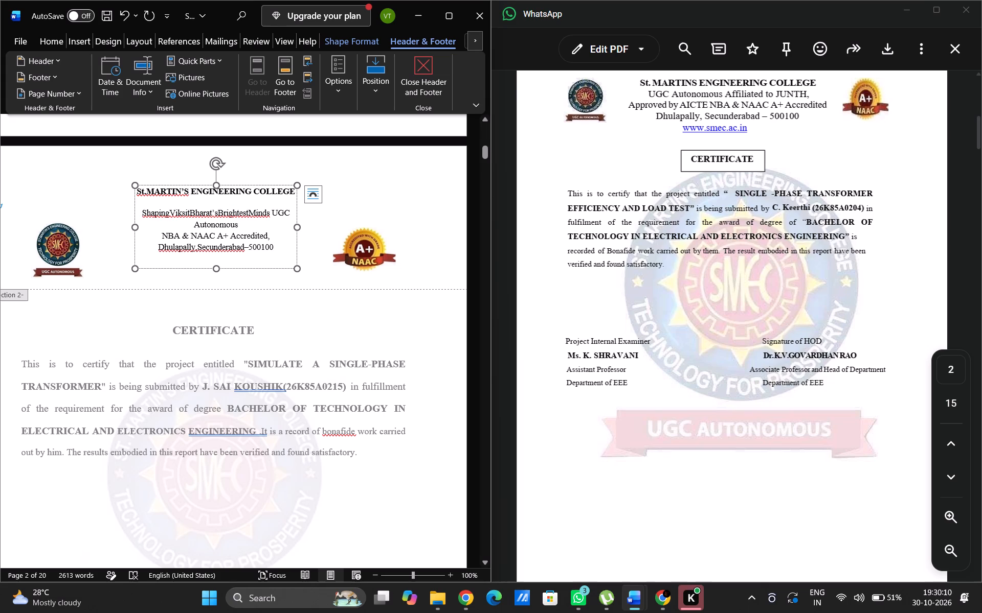
click(392, 190)
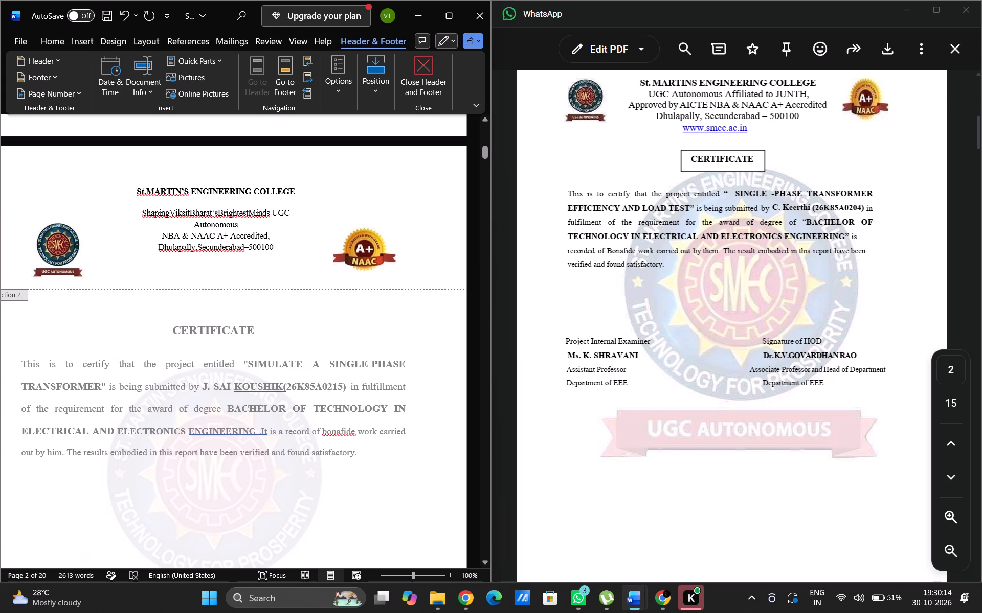
double_click(269, 321)
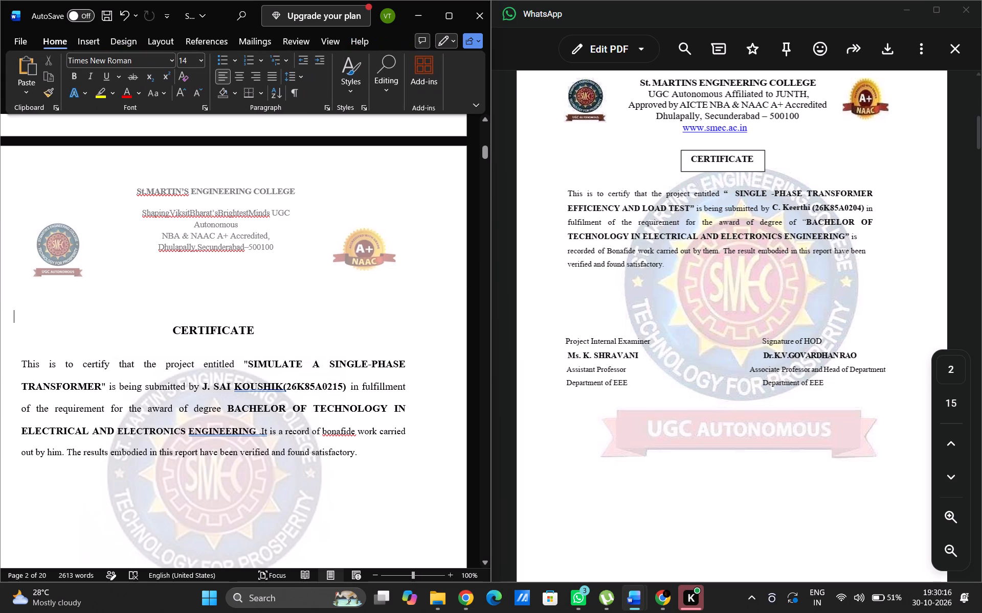
Review the certificate's signature block and the declaration, acknowledgement and abstract pages of the report.
scroll(269, 317, down, 6)
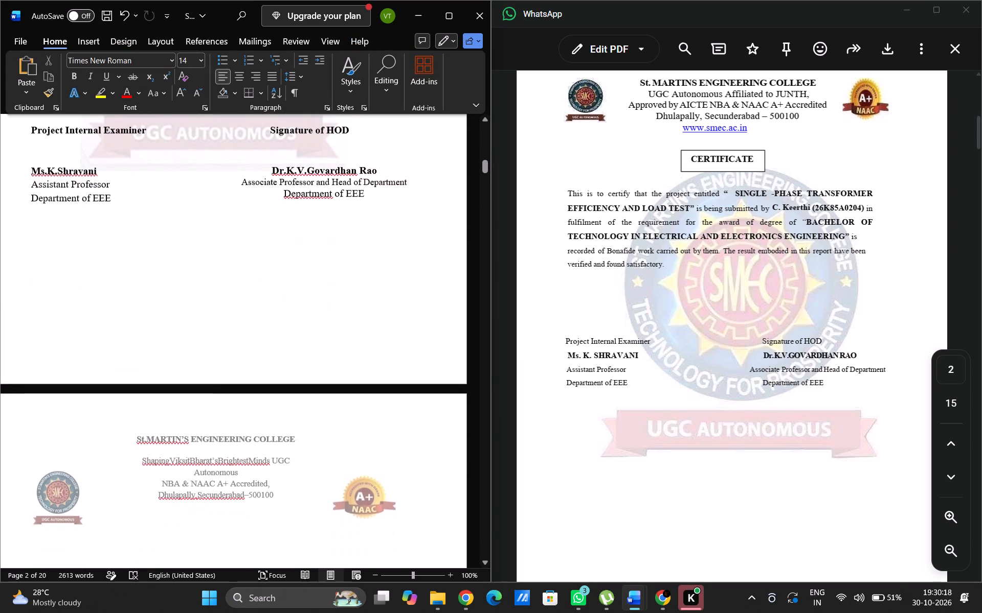
scroll(269, 317, down, 5)
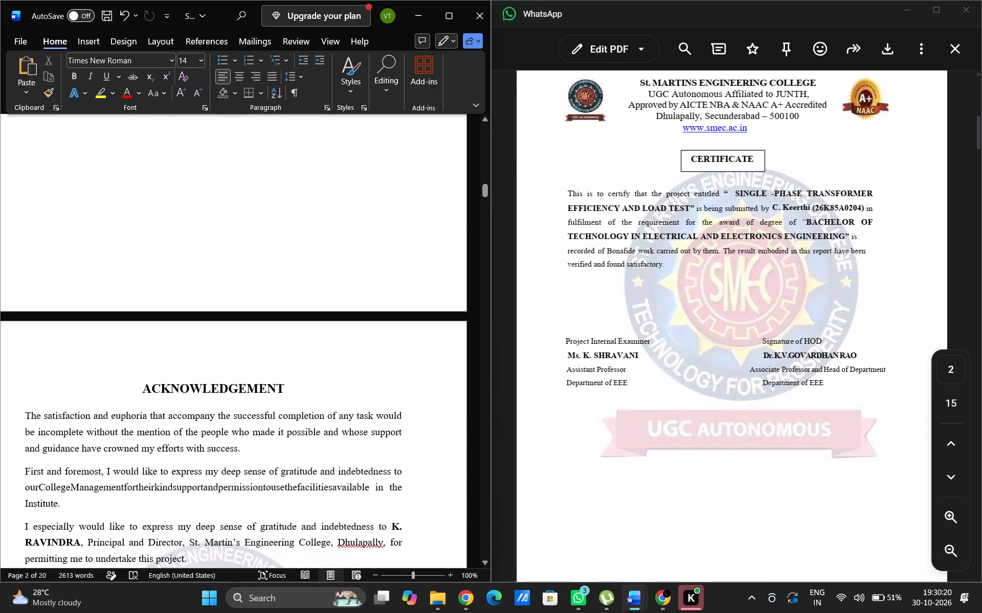
scroll(269, 317, up, 14)
scroll(269, 317, down, 16)
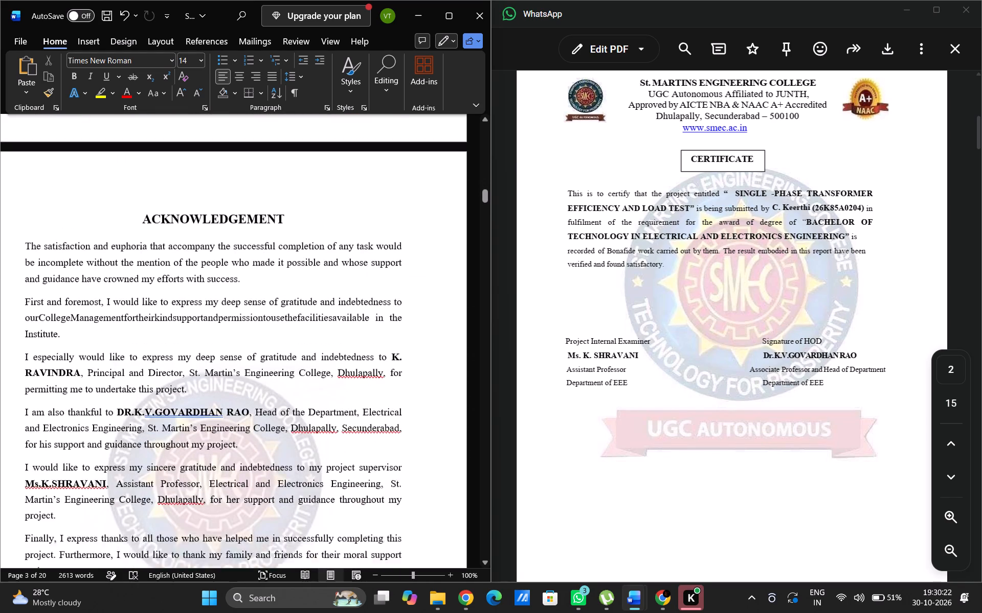
scroll(269, 317, down, 4)
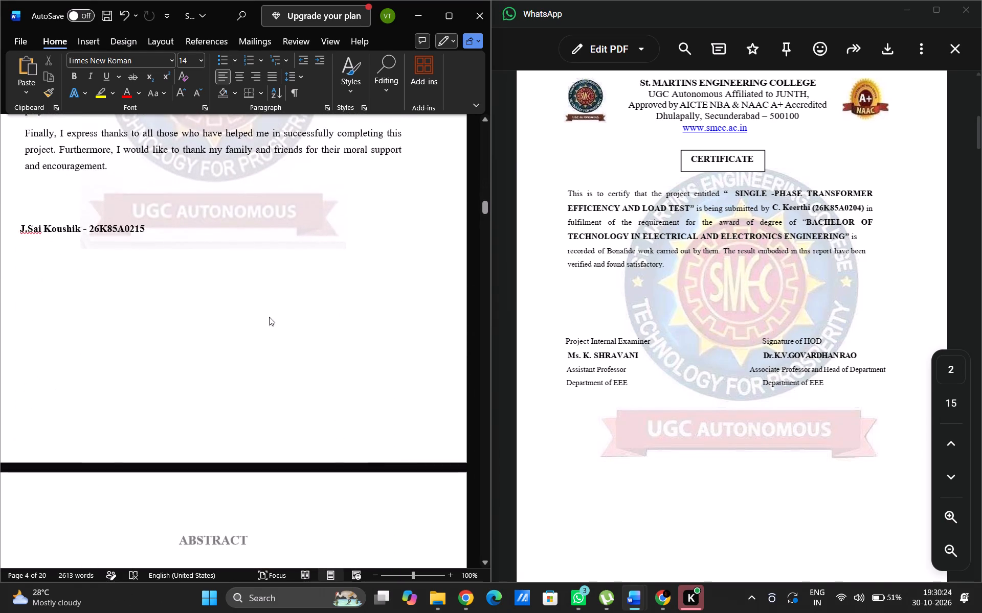
scroll(269, 317, down, 3)
scroll(269, 317, up, 1)
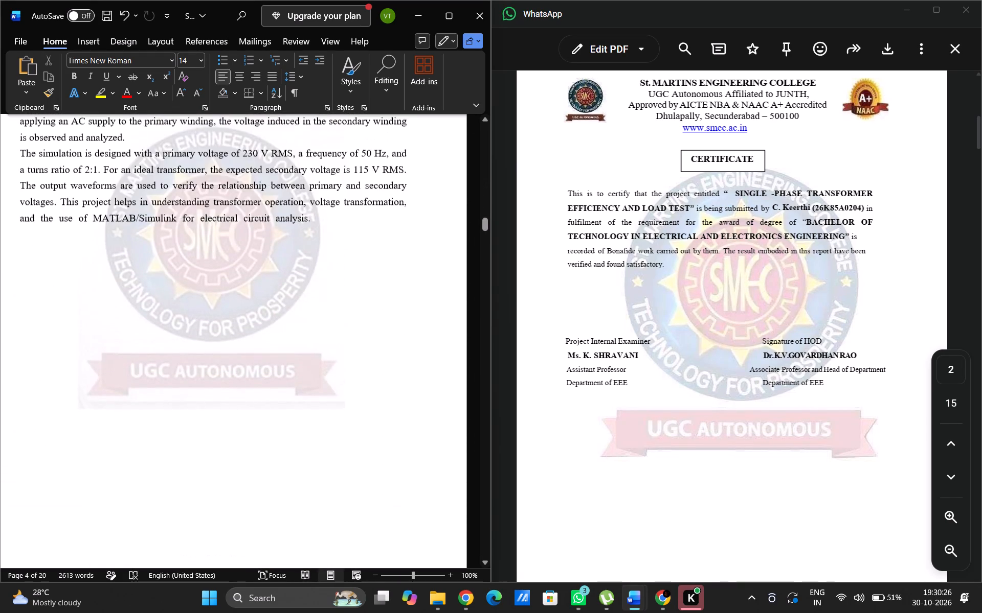
scroll(269, 317, down, 3)
scroll(269, 317, up, 6)
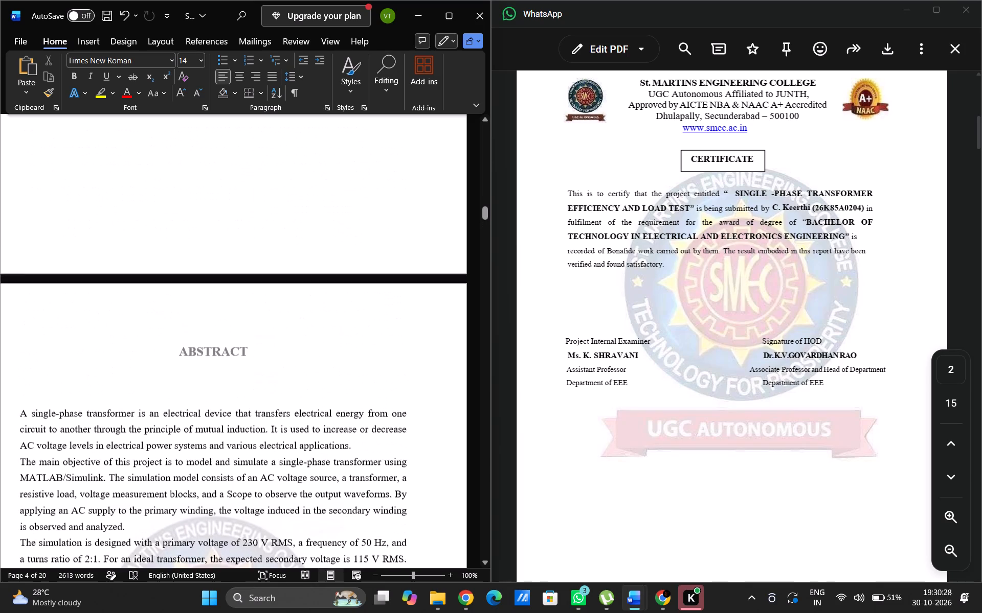
Recheck the declaration and certificate pages with their college headers, and examine the cover page's text and watermark.
scroll(269, 317, up, 5)
scroll(269, 317, down, 1)
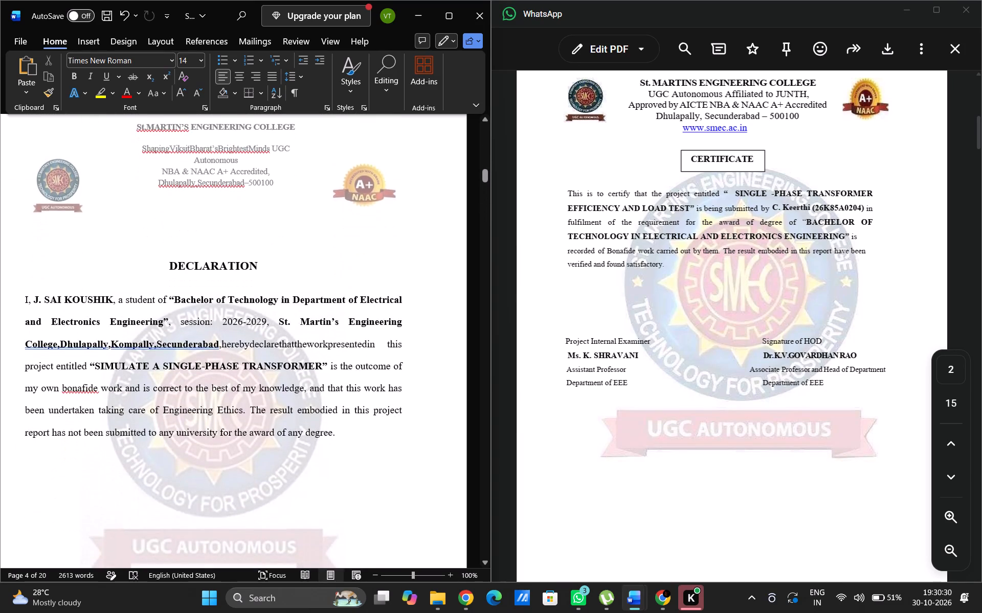
scroll(269, 317, up, 7)
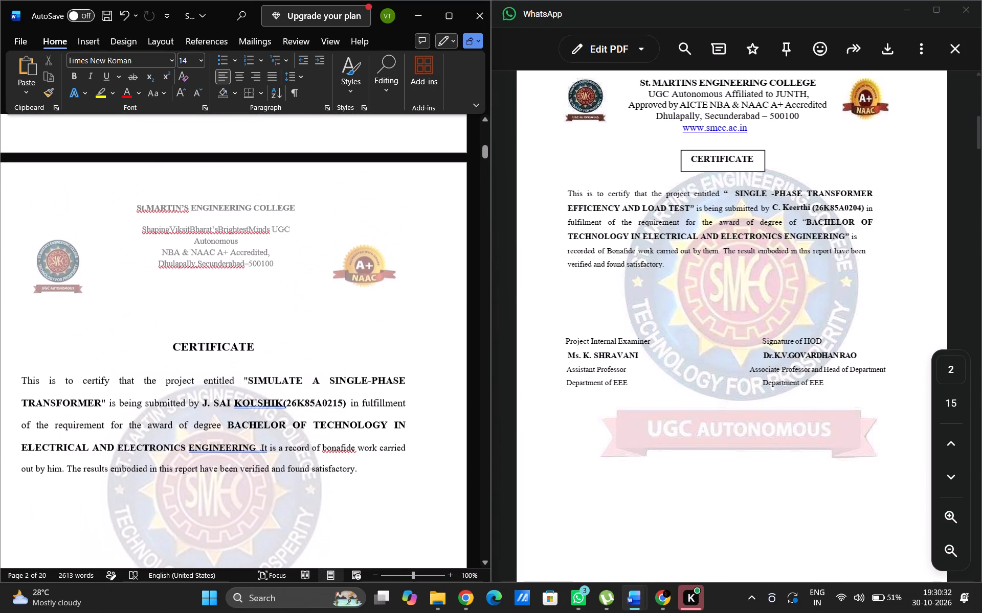
scroll(269, 317, down, 2)
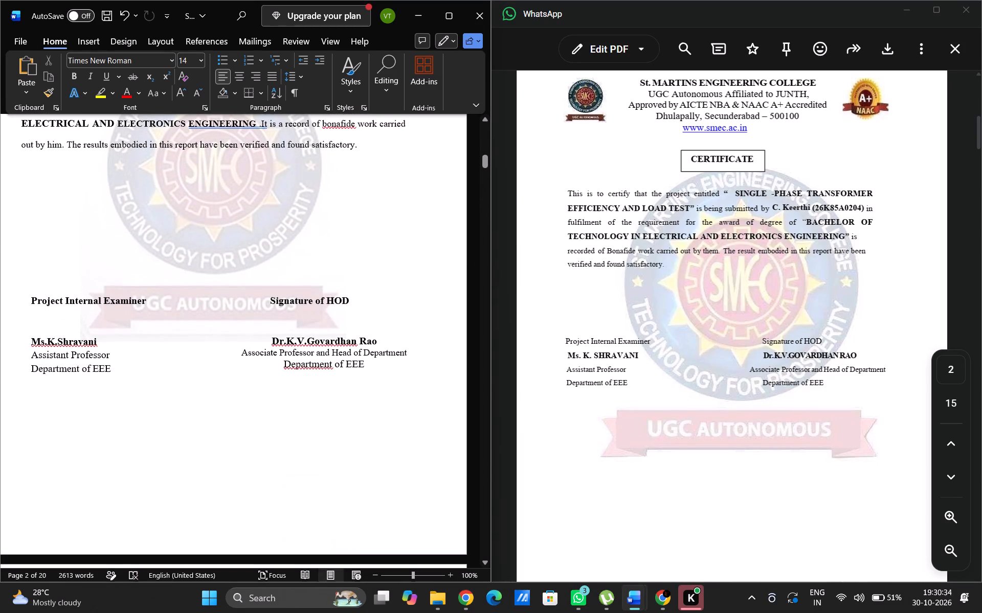
scroll(269, 317, up, 7)
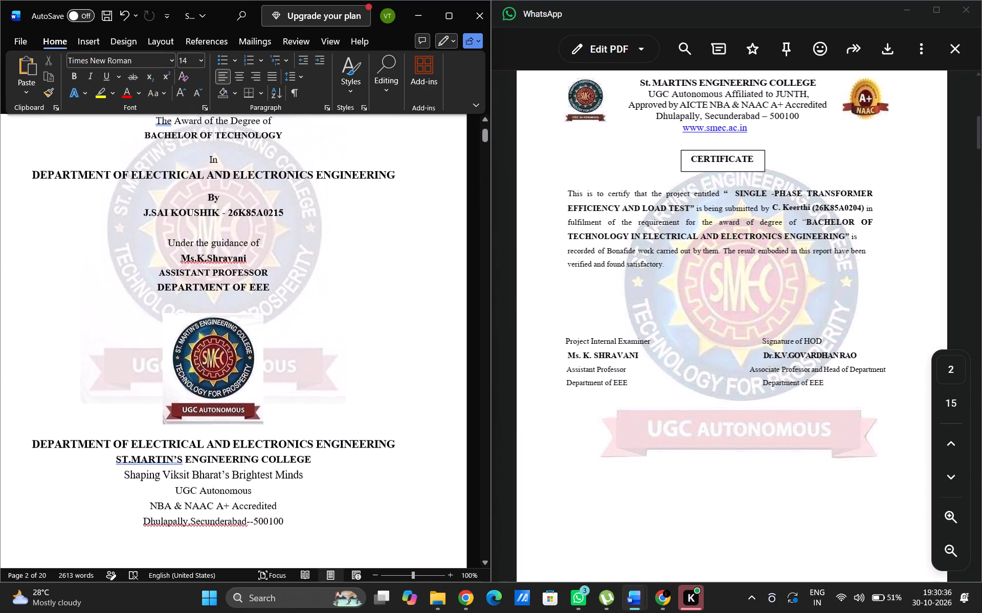
scroll(269, 317, up, 4)
scroll(269, 317, down, 2)
scroll(269, 317, up, 1)
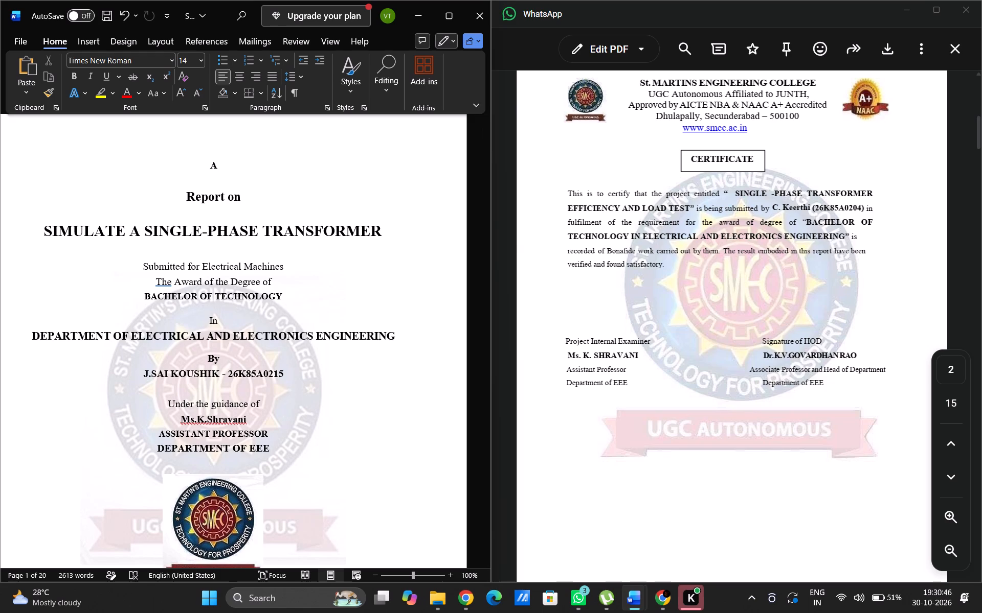
click(269, 317)
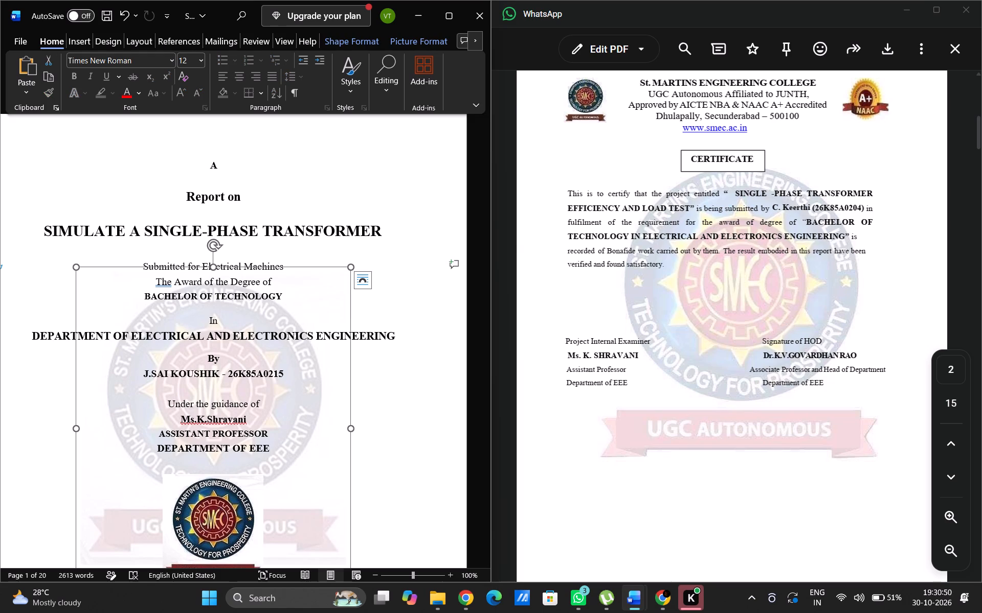
click(409, 187)
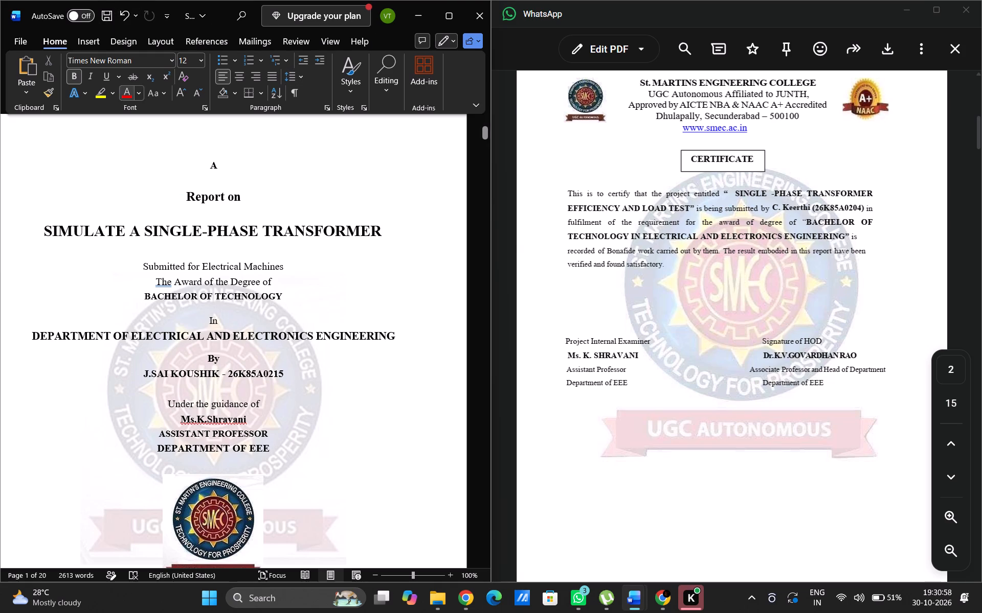
Save the edited report under its current file name.
click(103, 11)
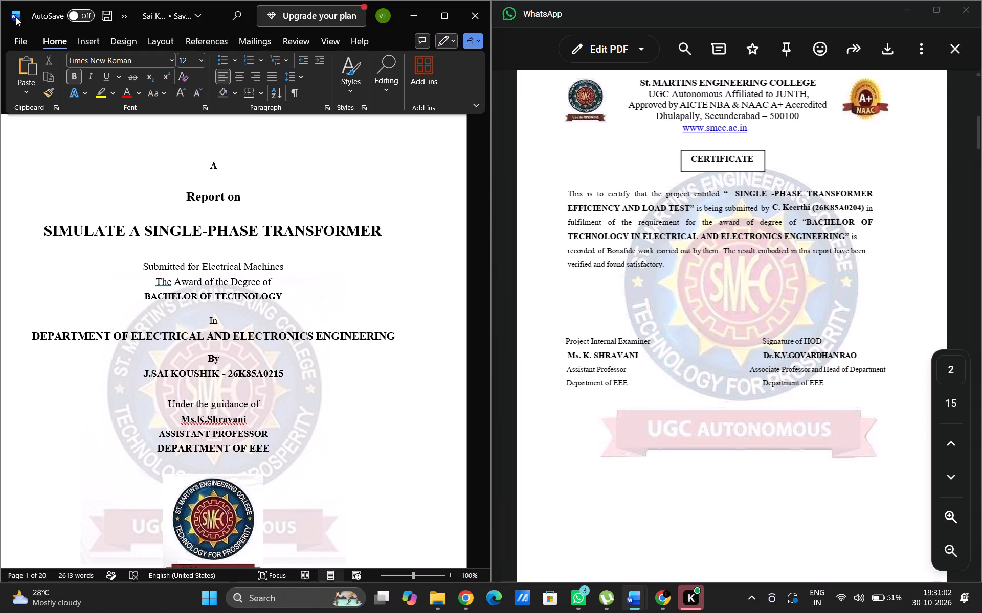
Save a copy of the report as a Word document in Downloads, adding "AFTER EDIT" to the end of its file name.
click(24, 40)
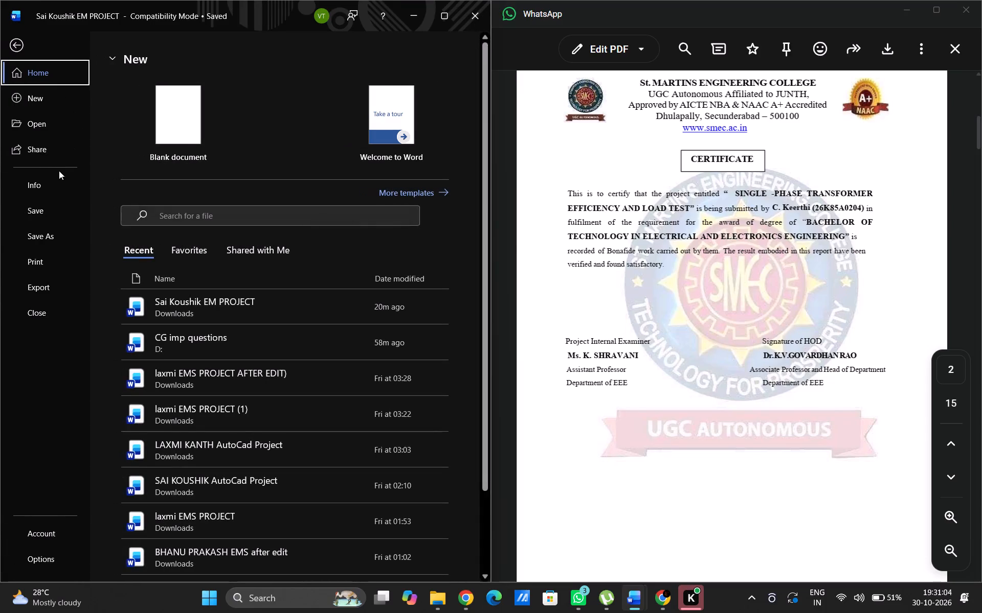
click(51, 234)
click(133, 328)
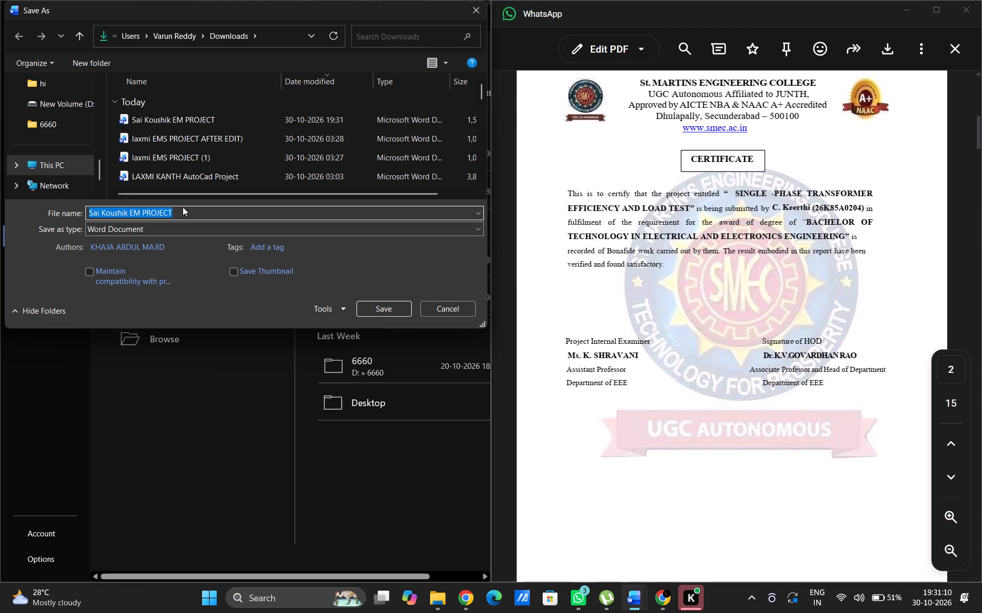
click(183, 207)
click(183, 207)
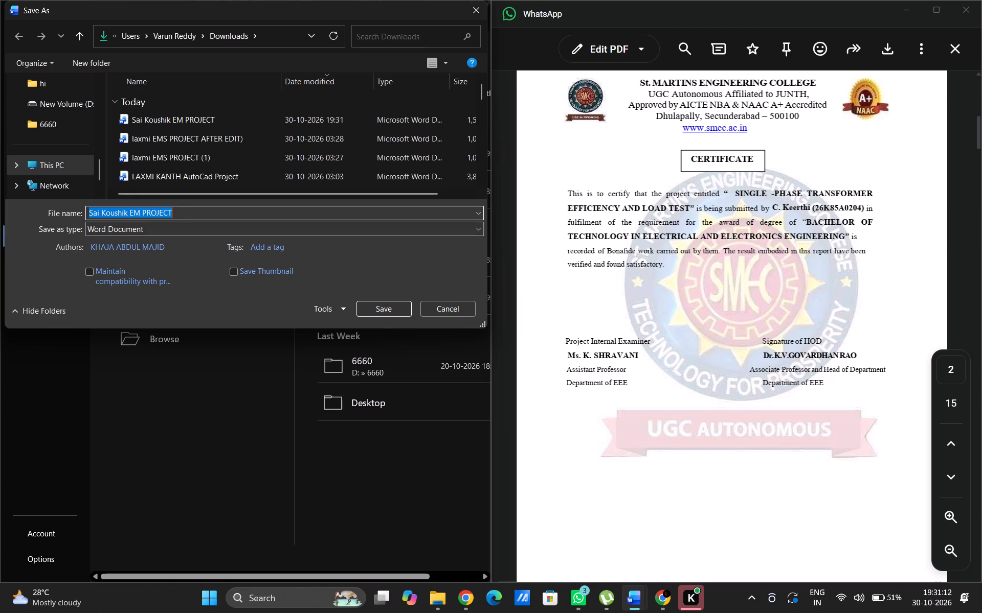
click(179, 209)
key(space)
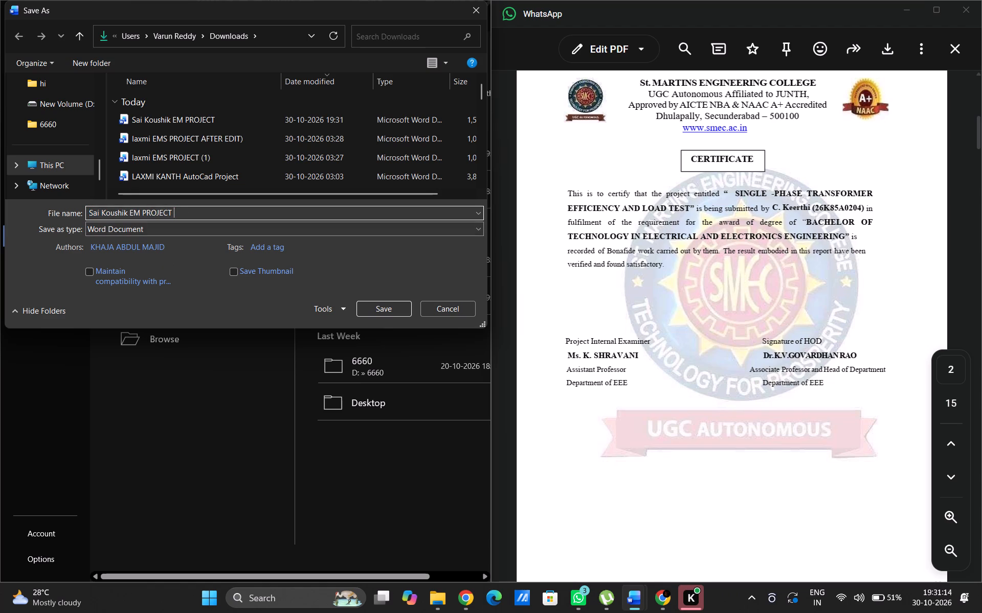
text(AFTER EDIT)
Complete saving the report copy as a Word Document in Downloads, accepting the upgrade to the newest file format.
click(388, 304)
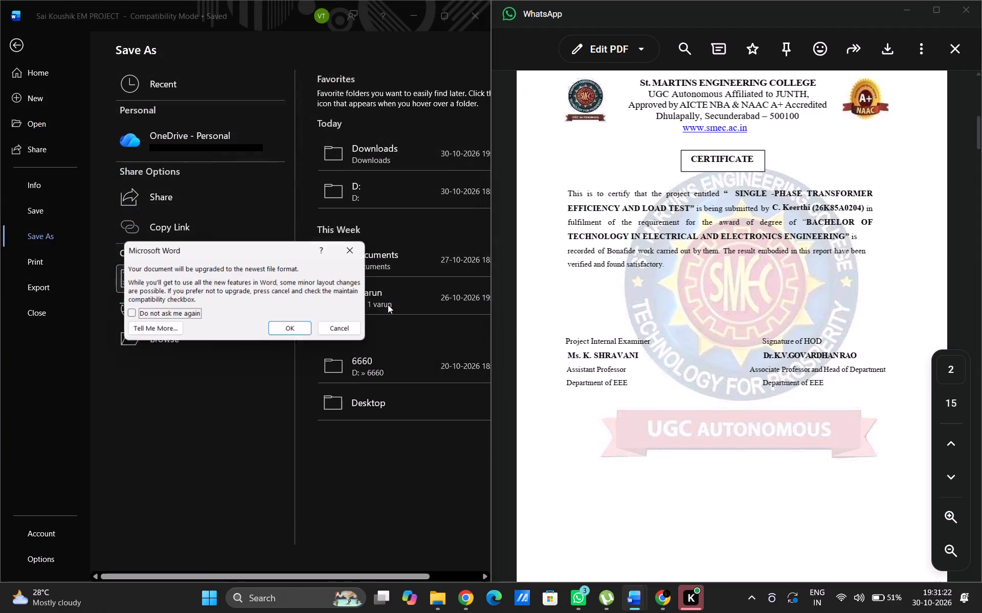
click(292, 328)
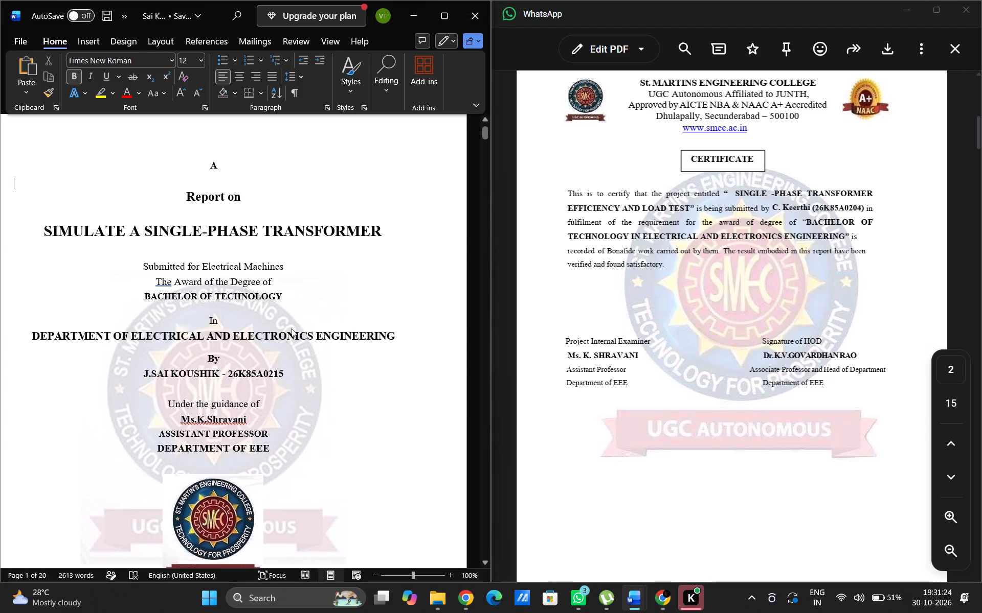
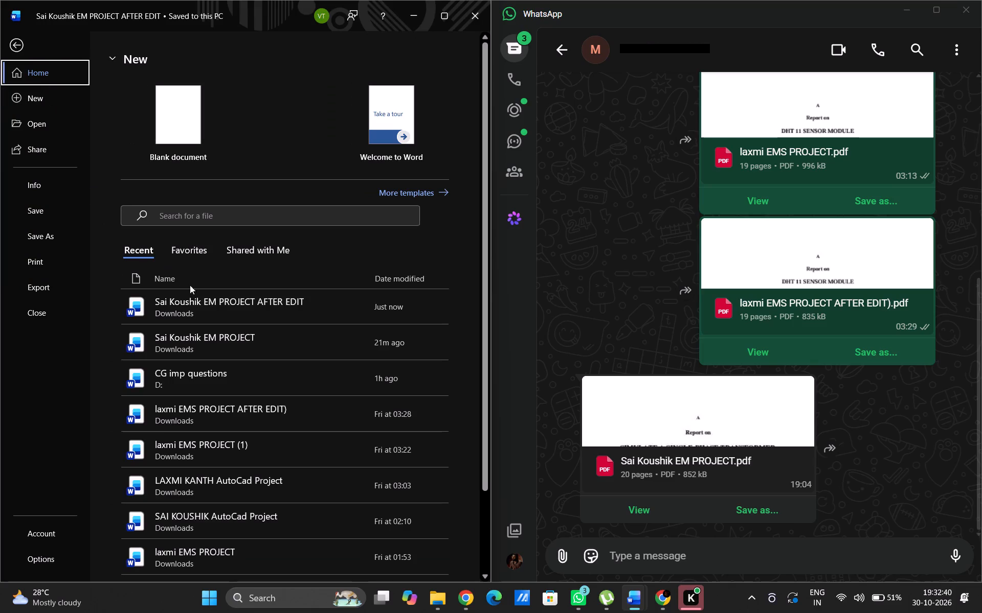
scroll(242, 398, down, 1)
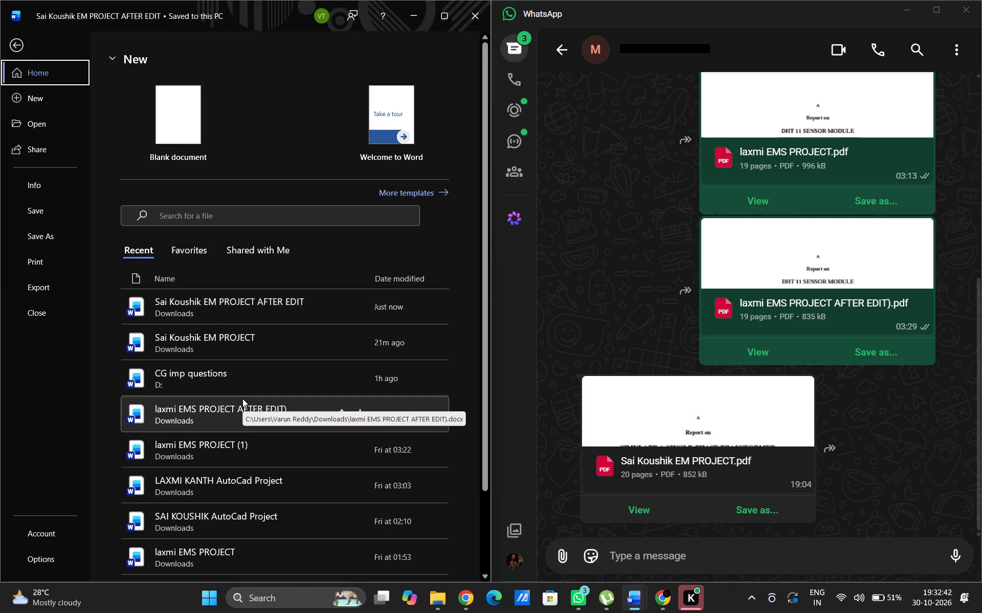
scroll(242, 398, down, 2)
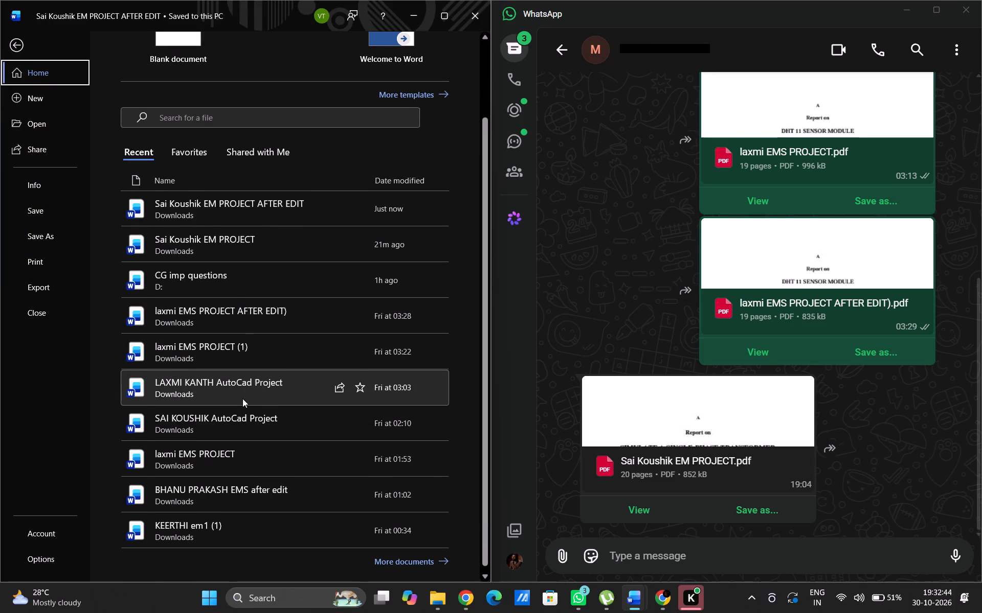
scroll(242, 398, down, 1)
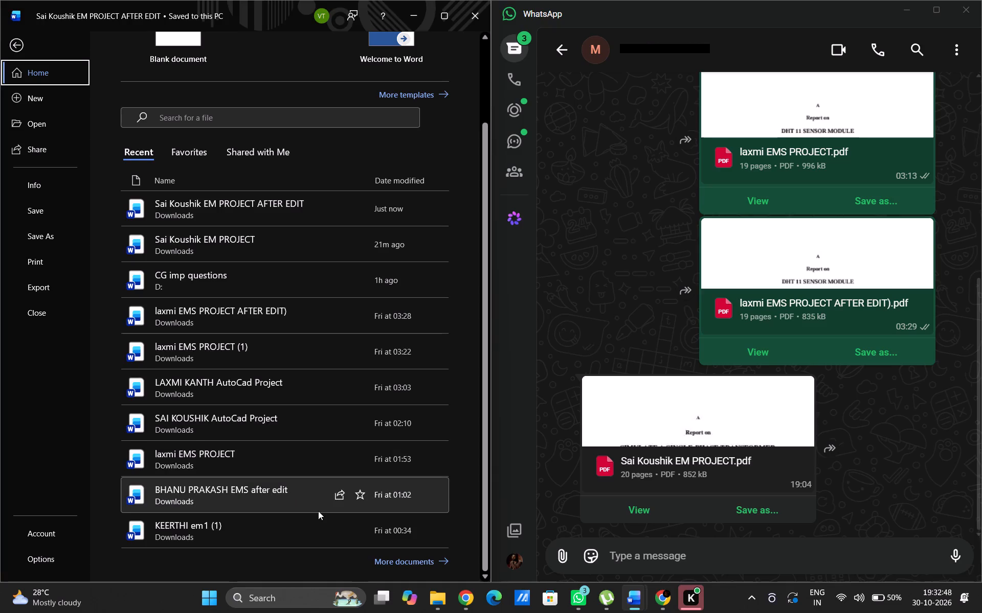
click(407, 559)
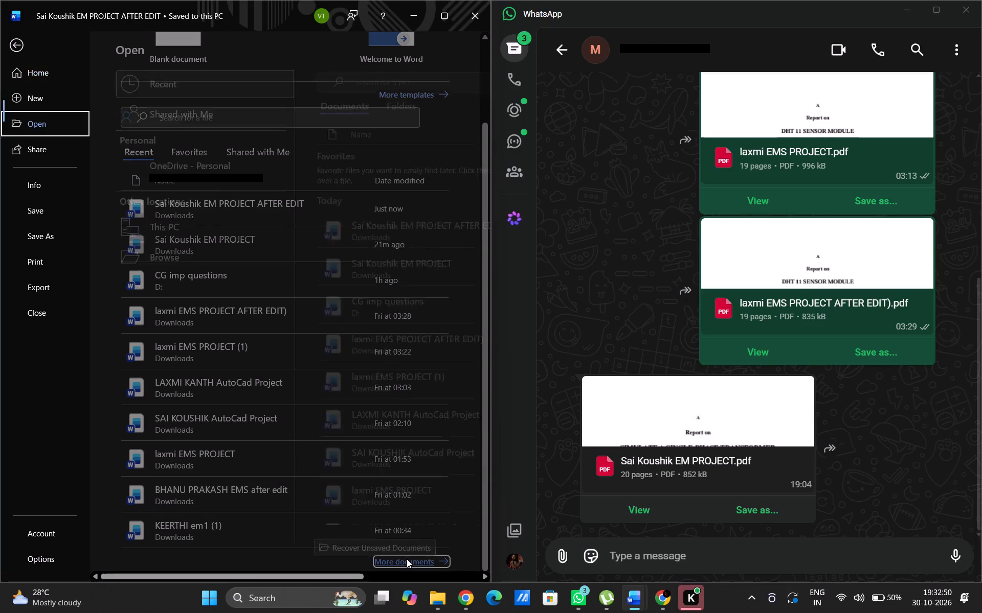
Look through the recent documents, back through this week's files, for an earlier edited project report.
scroll(426, 432, down, 1)
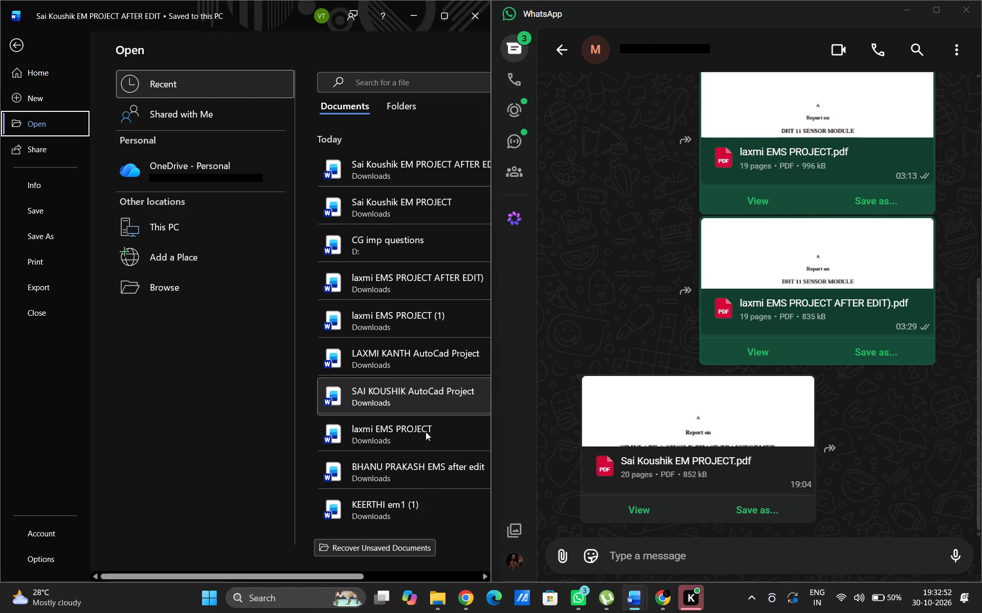
scroll(426, 432, down, 5)
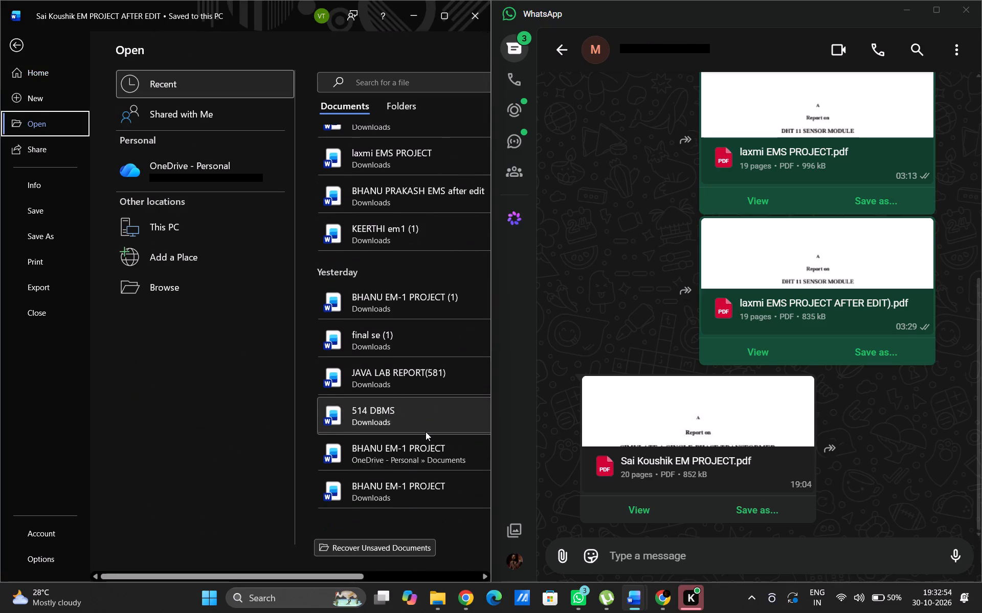
scroll(426, 432, down, 2)
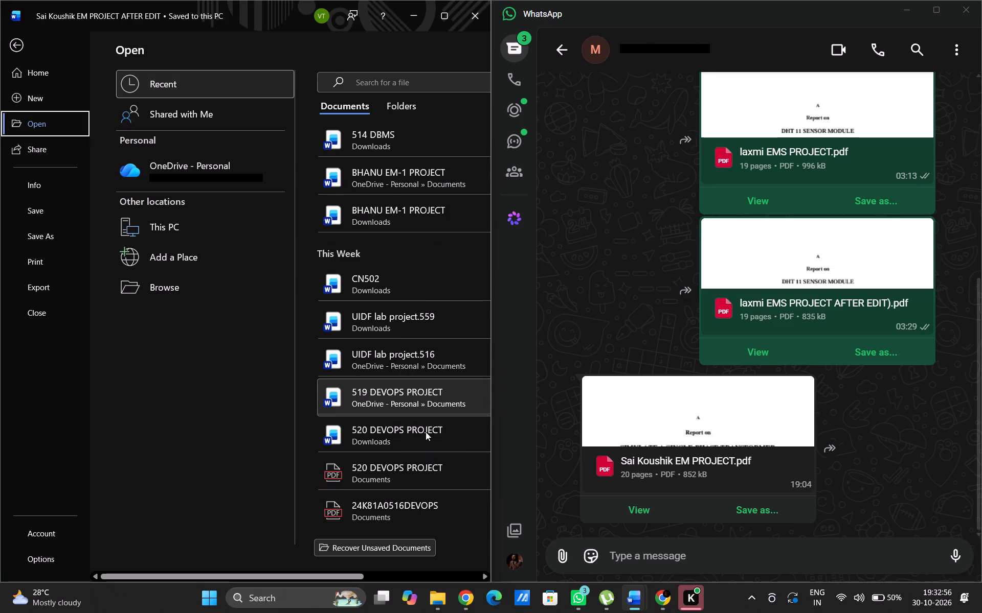
scroll(426, 432, down, 4)
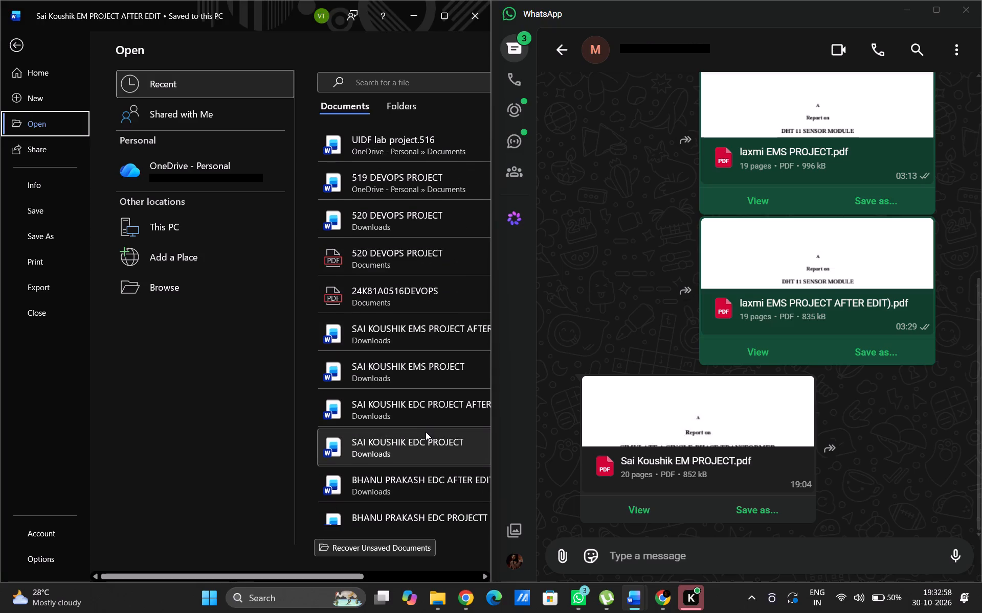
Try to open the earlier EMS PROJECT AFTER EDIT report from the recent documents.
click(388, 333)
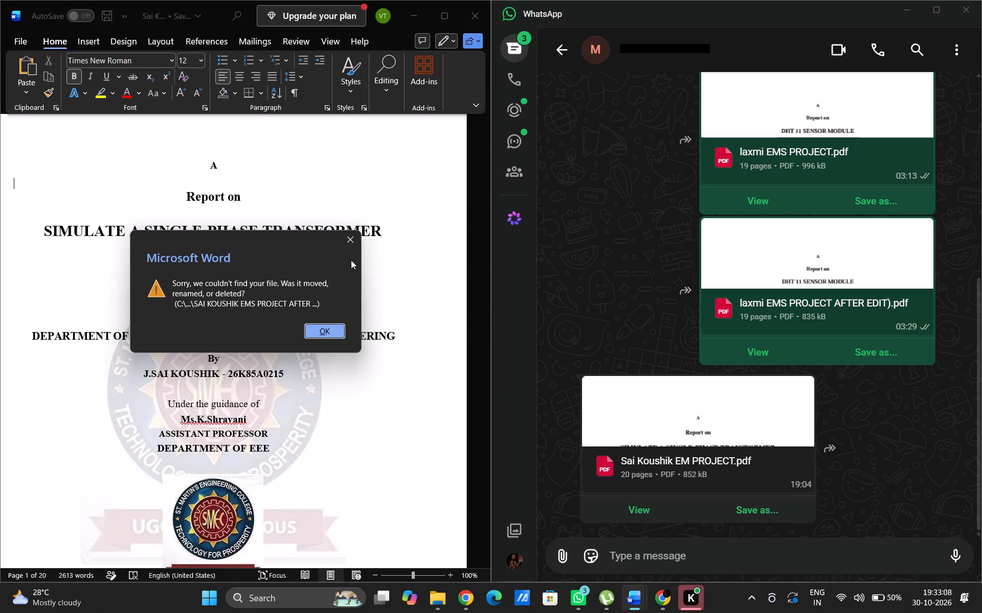
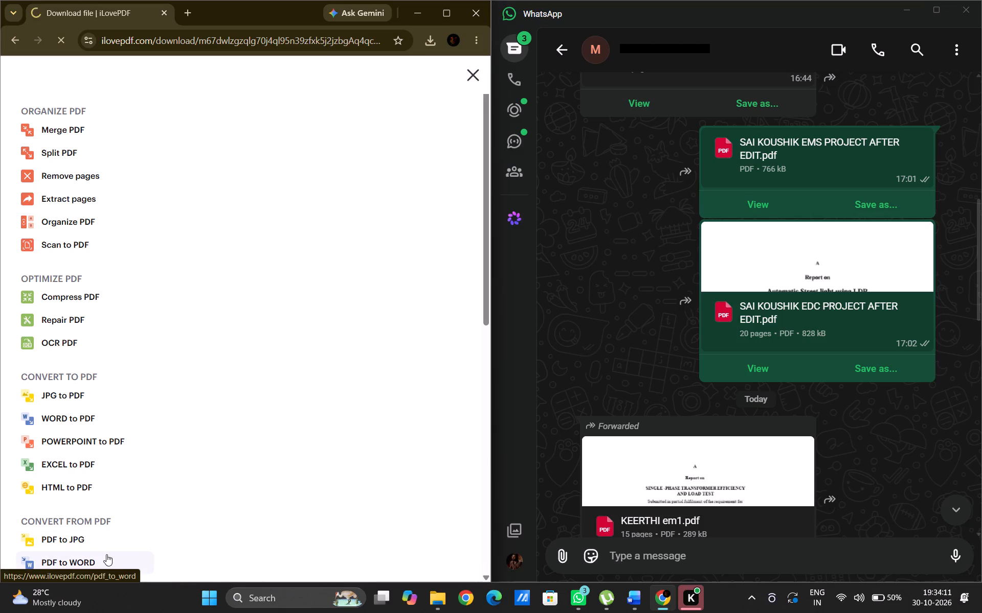
triple_click(58, 427)
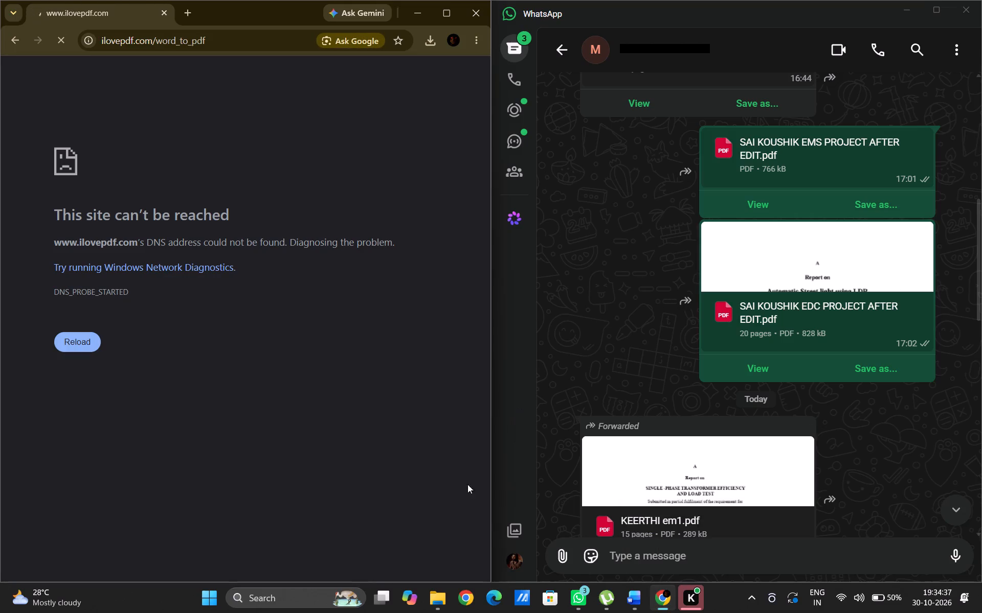
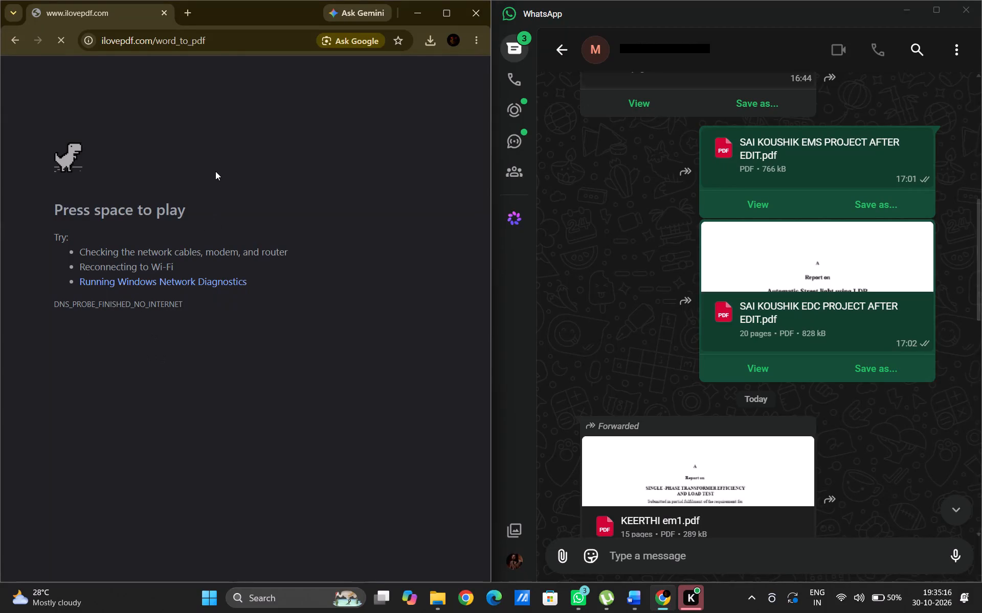
Reload the iLovePDF Word to PDF conversion page at ilovepdf.com/word_to_pdf.
click(253, 31)
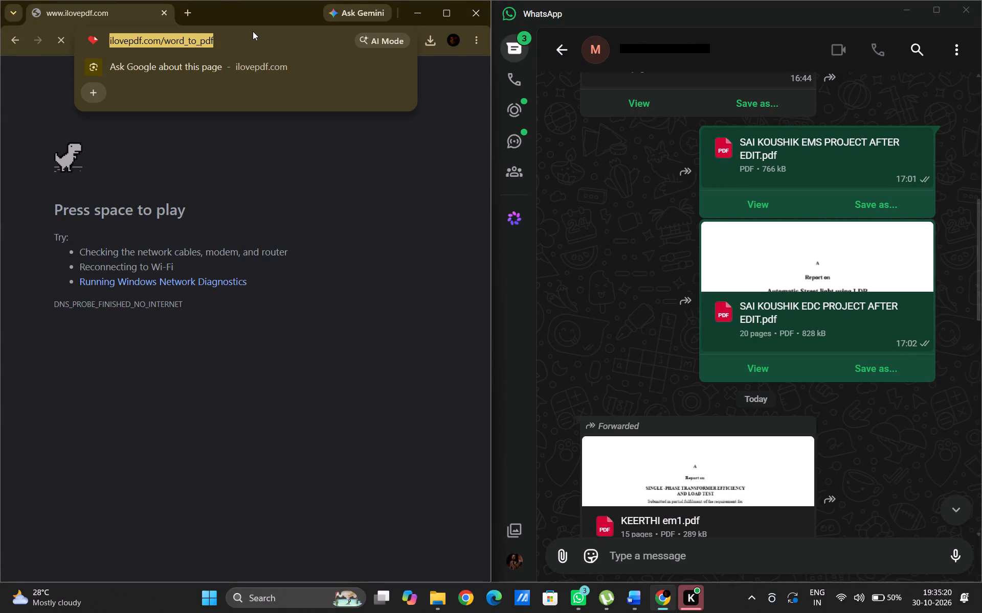
key(Return)
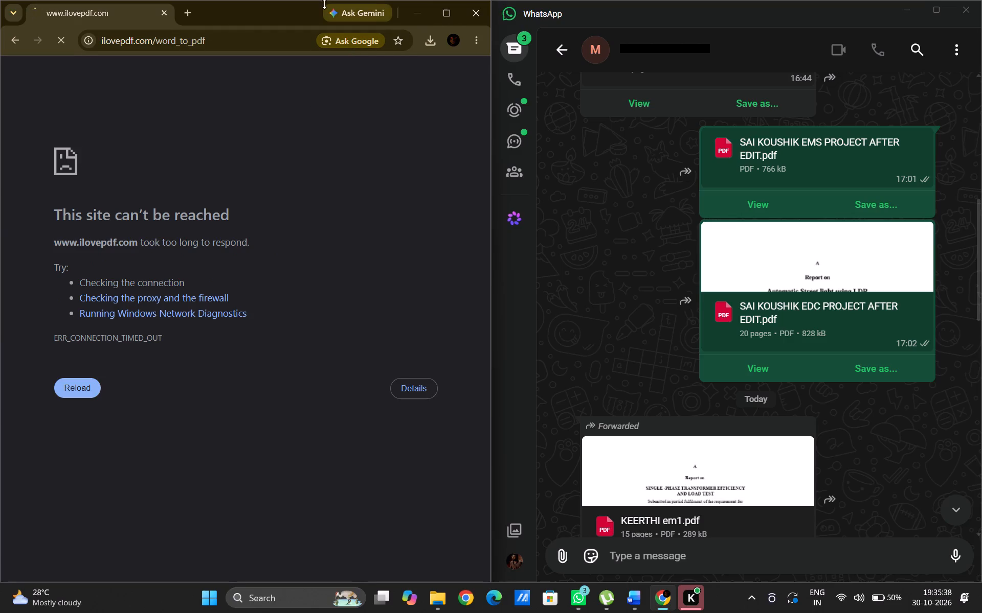
Open the file selection dialog for choosing the Word document to convert to PDF.
click(222, 192)
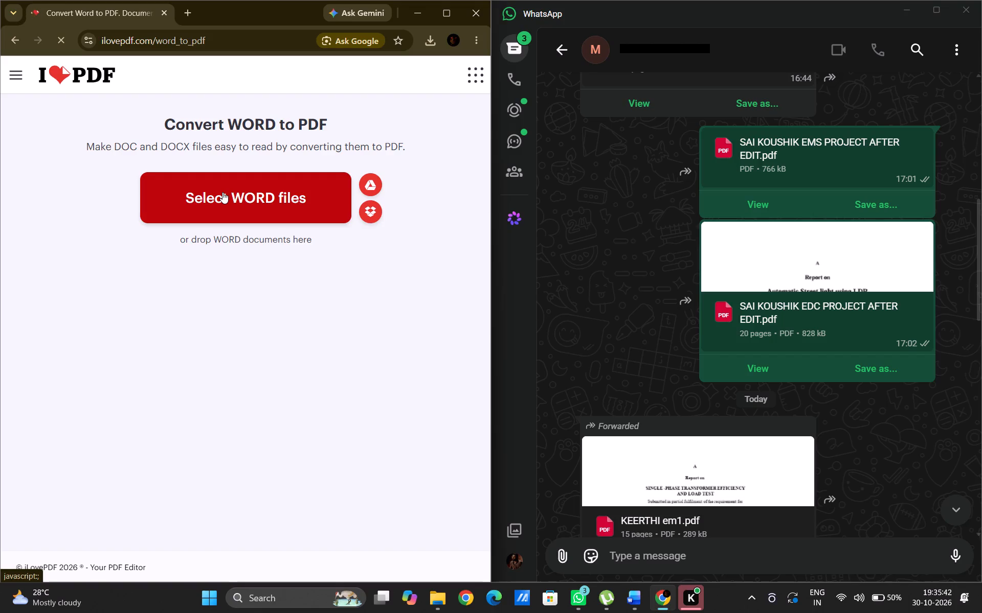
click(222, 192)
click(222, 192)
drag(222, 192, 296, 200)
click(296, 200)
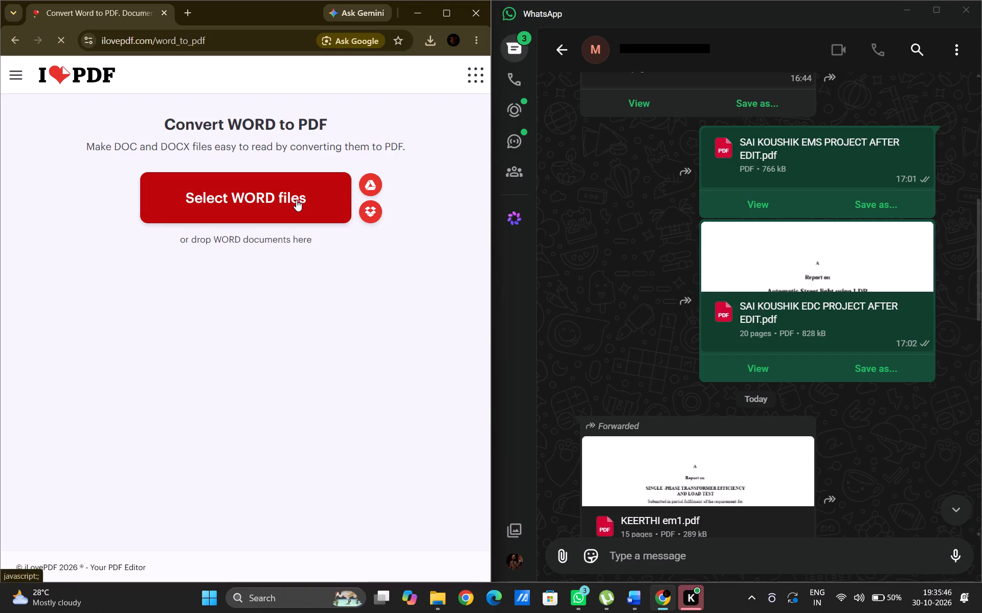
double_click(296, 200)
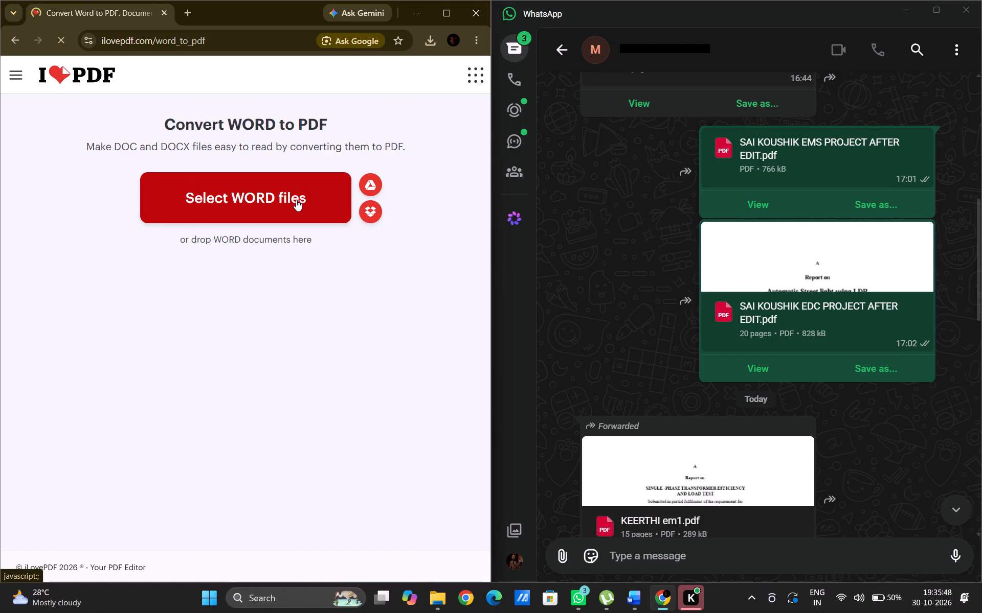
click(296, 200)
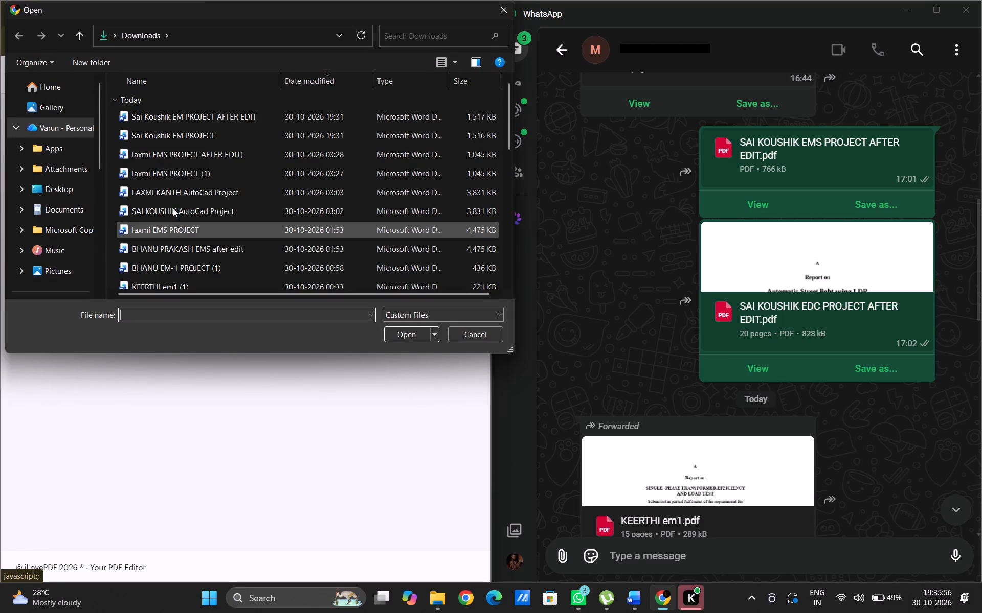
Choose the "EM PROJECT AFTER EDIT" Word document in Downloads as the file to upload to iLovePDF.
click(169, 122)
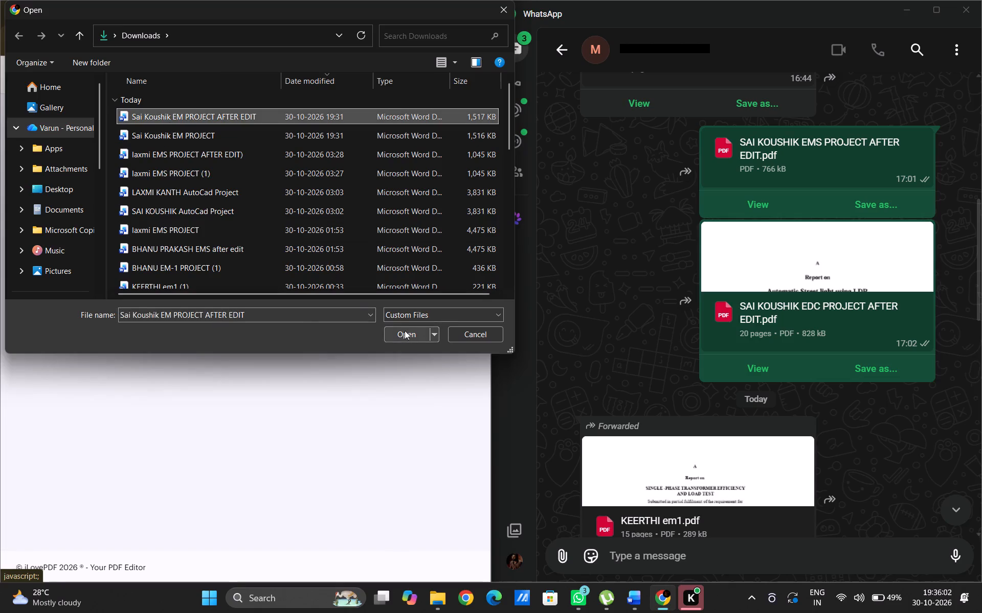
Add the selected "EM PROJECT AFTER EDIT" Word document to iLovePDF and start its conversion to PDF.
click(404, 329)
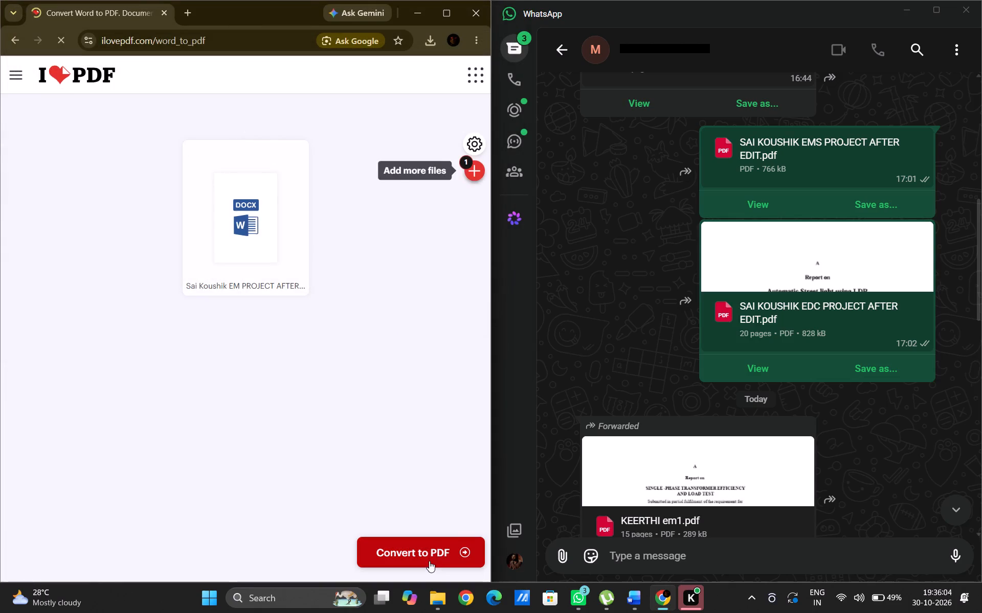
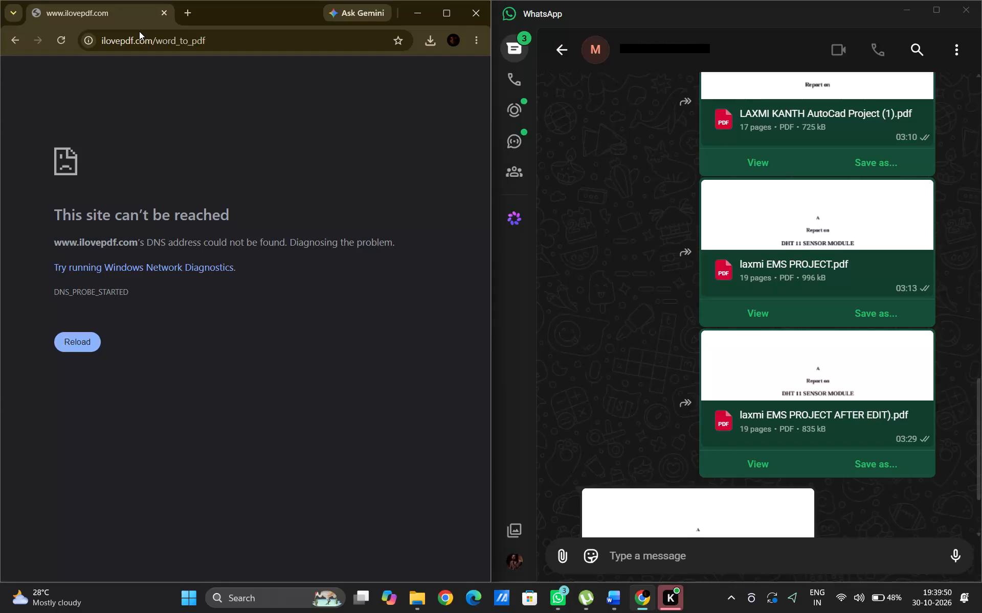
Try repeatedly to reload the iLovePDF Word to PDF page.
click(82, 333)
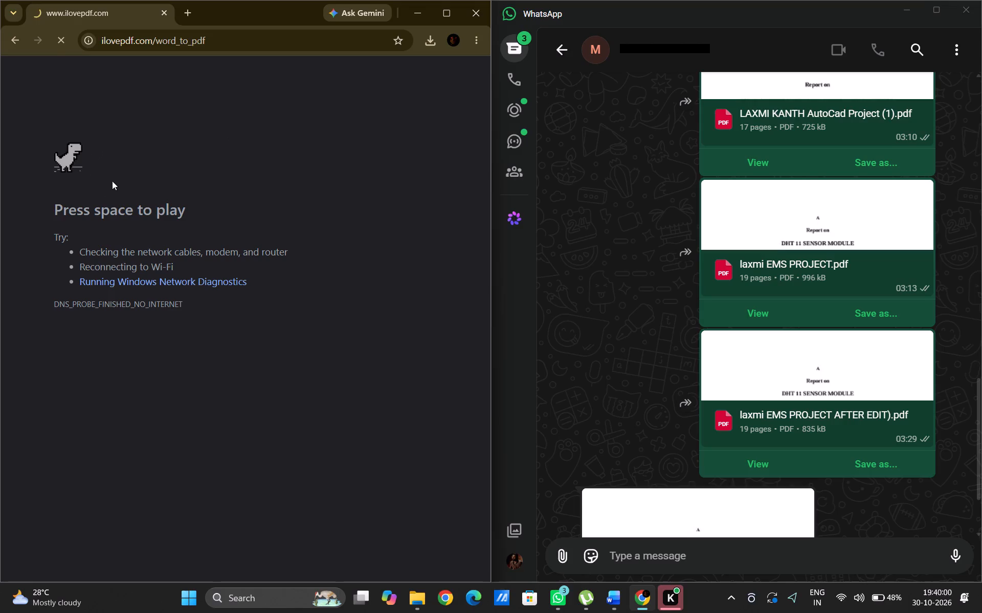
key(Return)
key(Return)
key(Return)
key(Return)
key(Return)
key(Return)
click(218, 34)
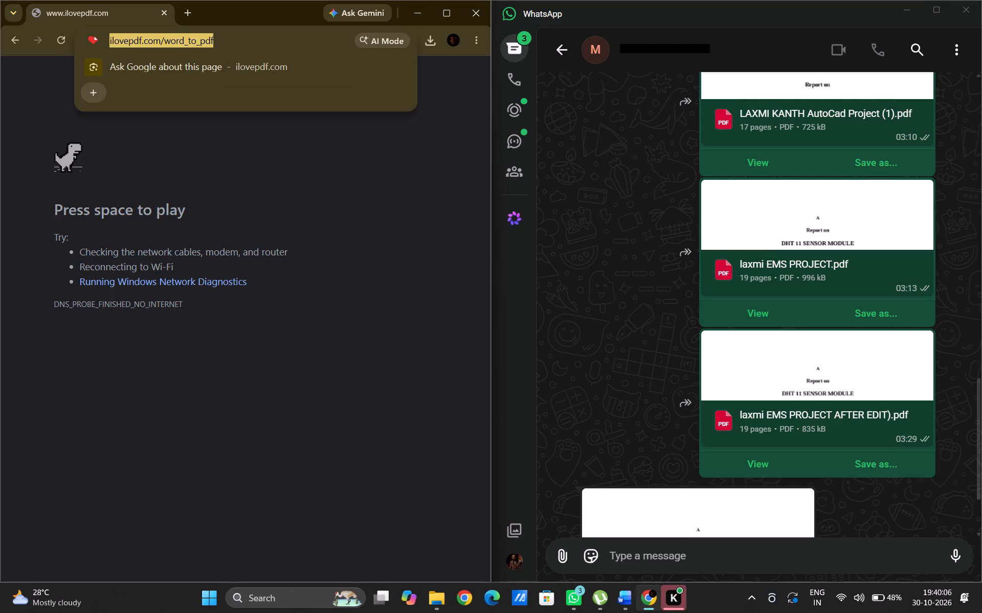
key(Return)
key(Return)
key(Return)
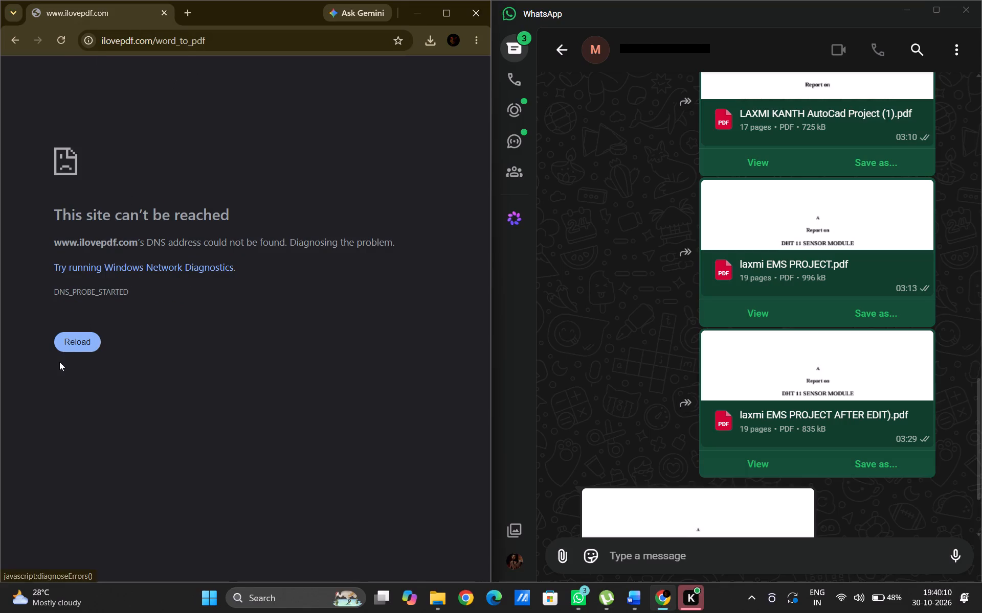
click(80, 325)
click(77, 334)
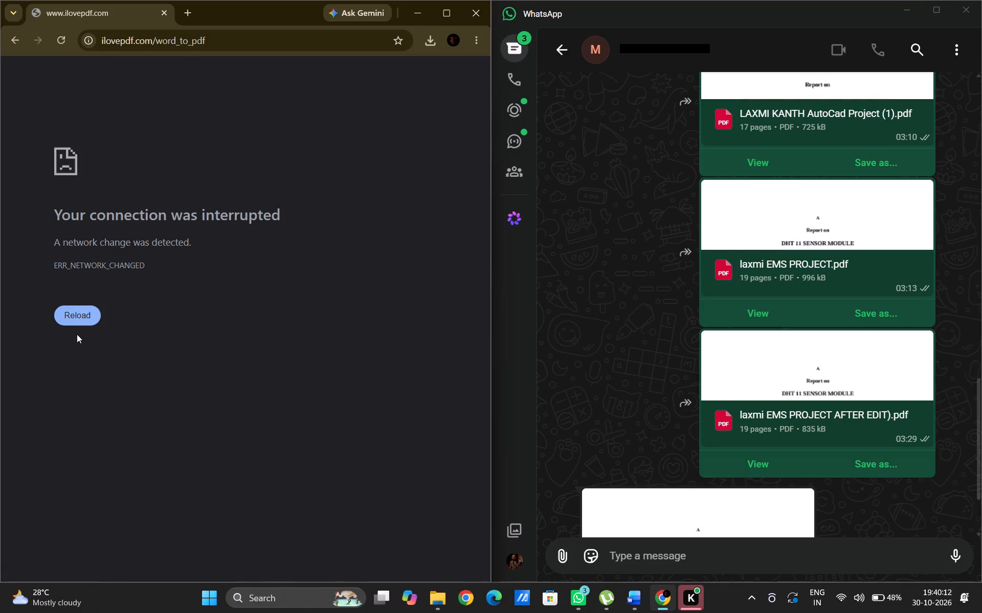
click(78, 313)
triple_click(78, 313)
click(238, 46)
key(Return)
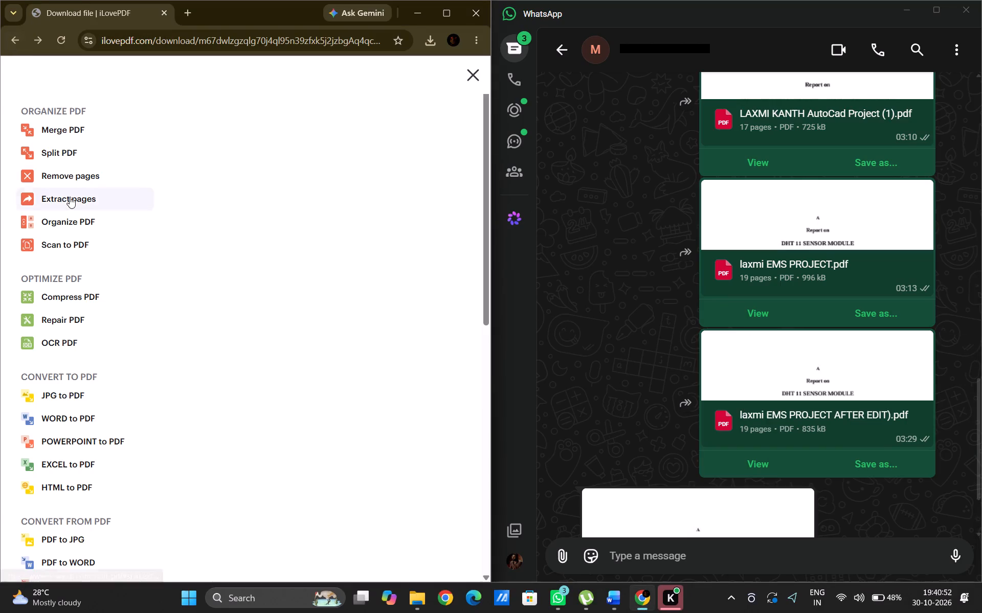
click(31, 411)
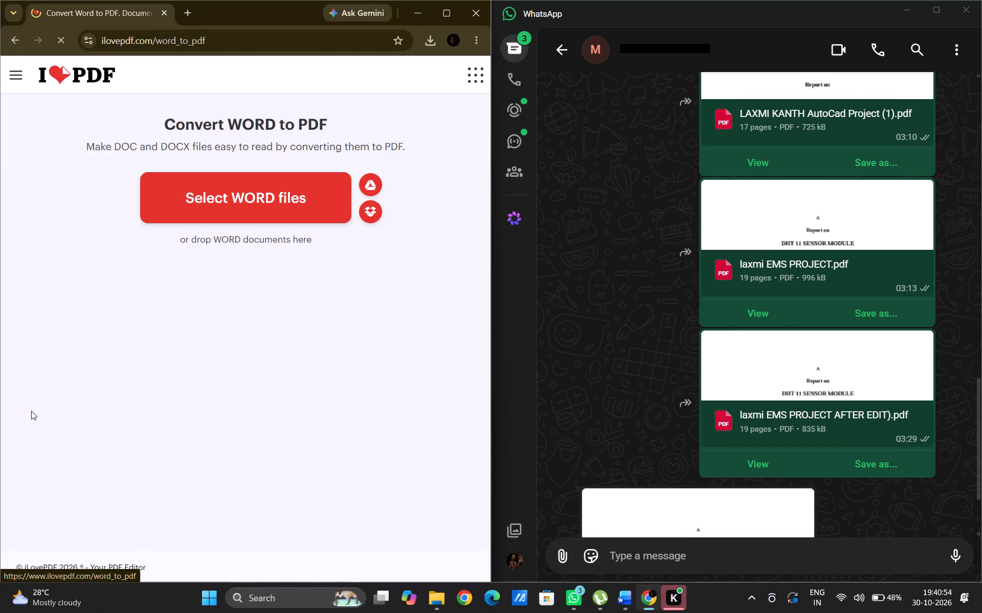
Open the file selection for uploading a Word document to the converter.
click(242, 176)
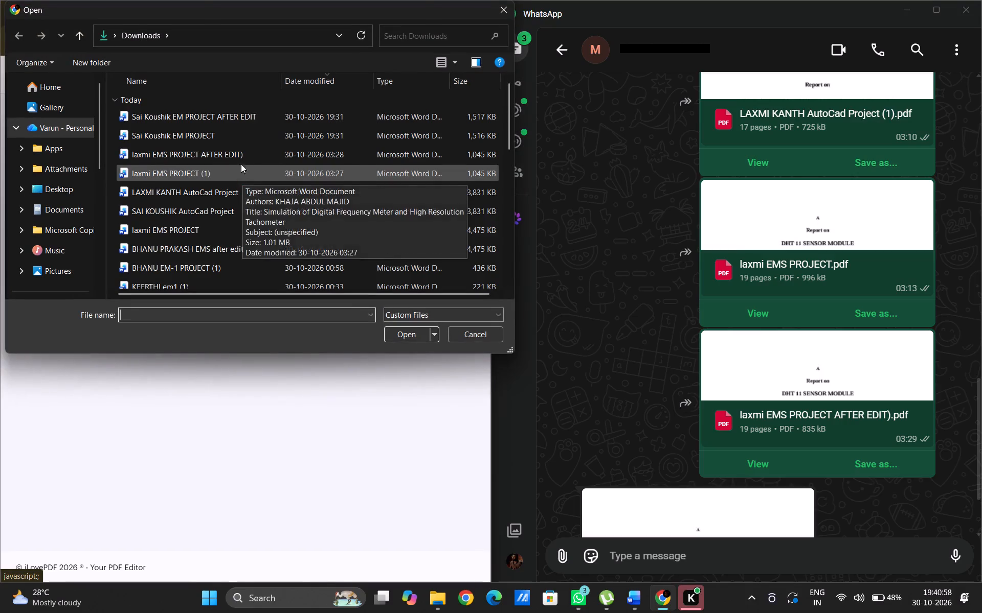
Select the "EM PROJECT AFTER EDIT" Word document in Downloads for upload to iLovePDF.
click(219, 113)
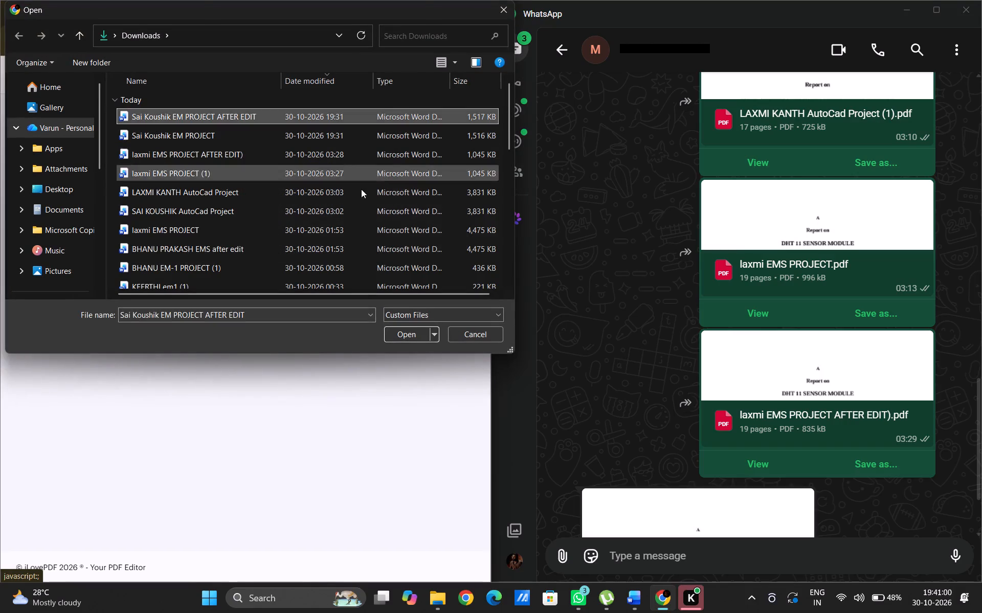
Upload the selected "EM PROJECT AFTER EDIT" Word document, convert it to PDF and download the resulting file.
click(415, 334)
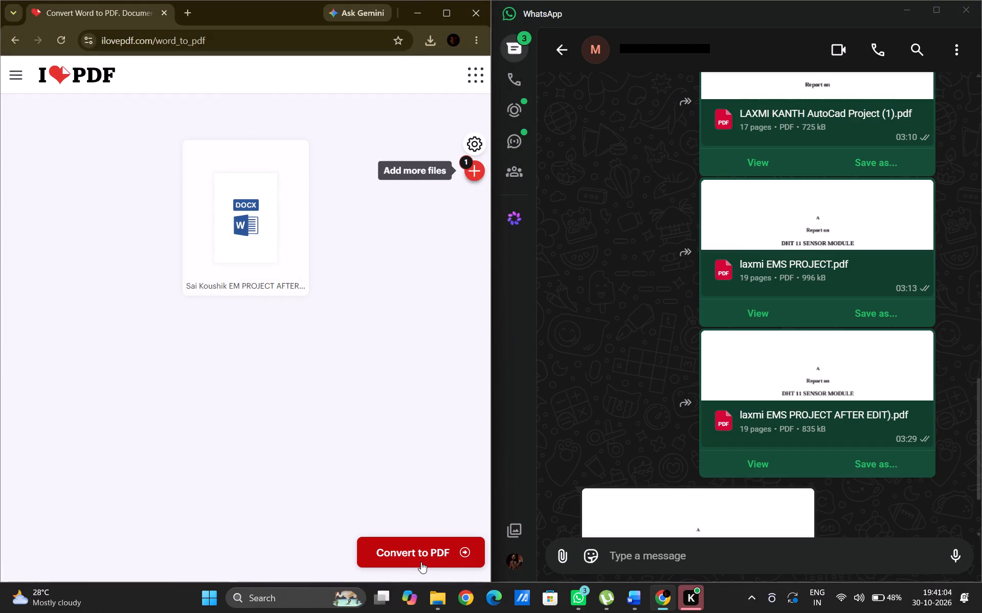
click(421, 562)
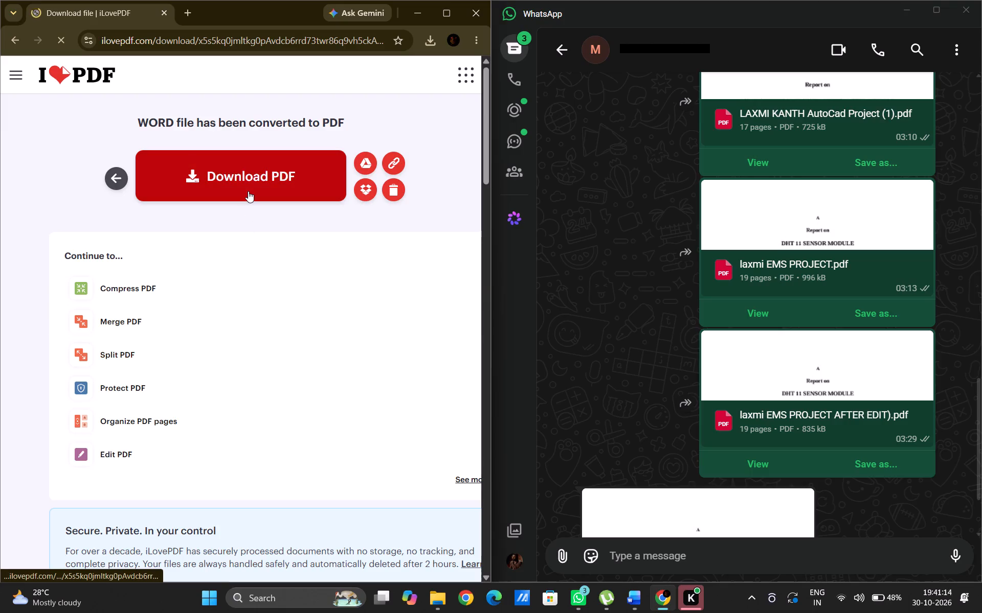
click(248, 191)
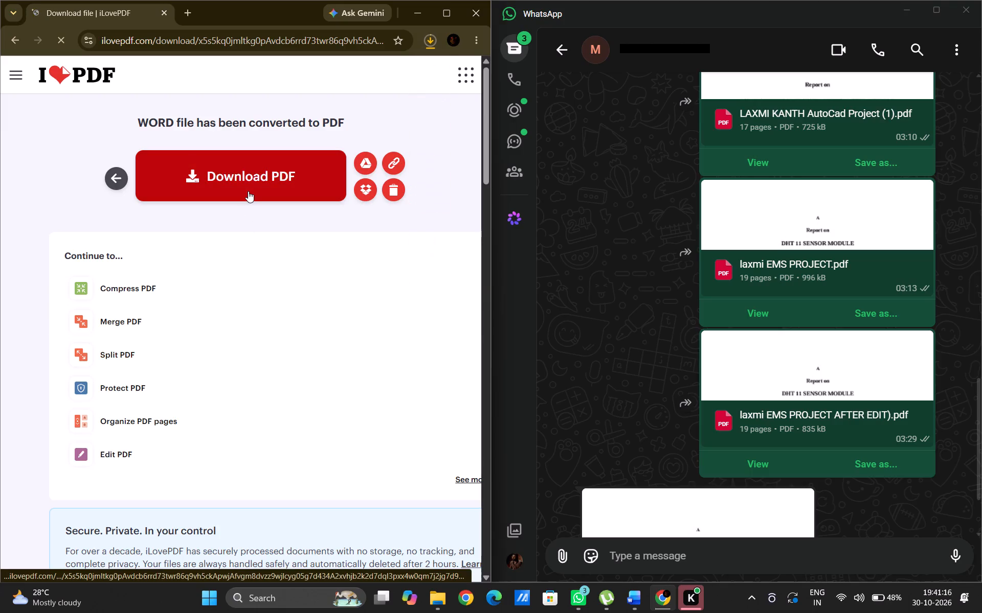
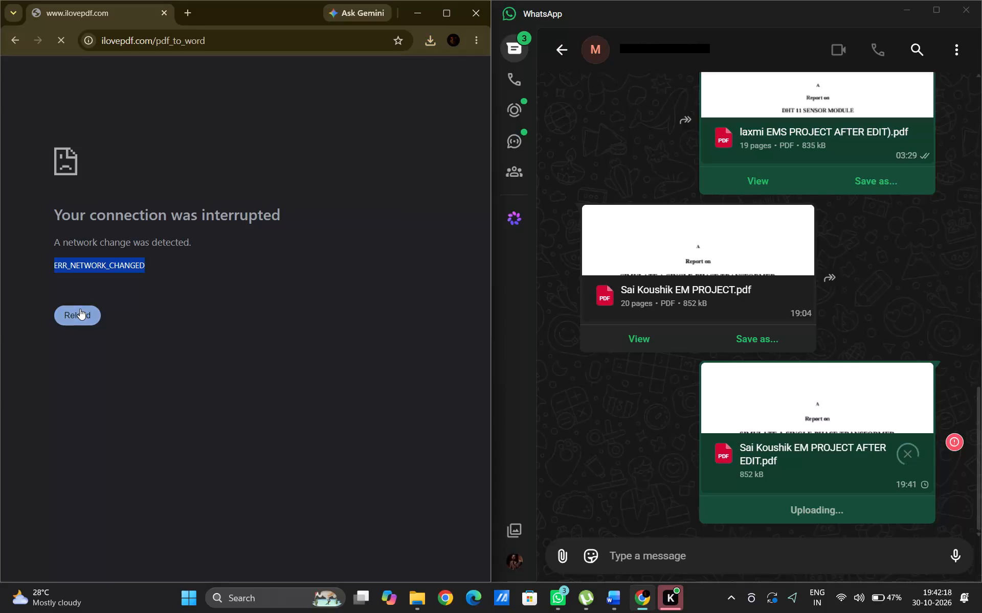
Reload the interrupted iLovePDF PDF to Word page.
click(80, 309)
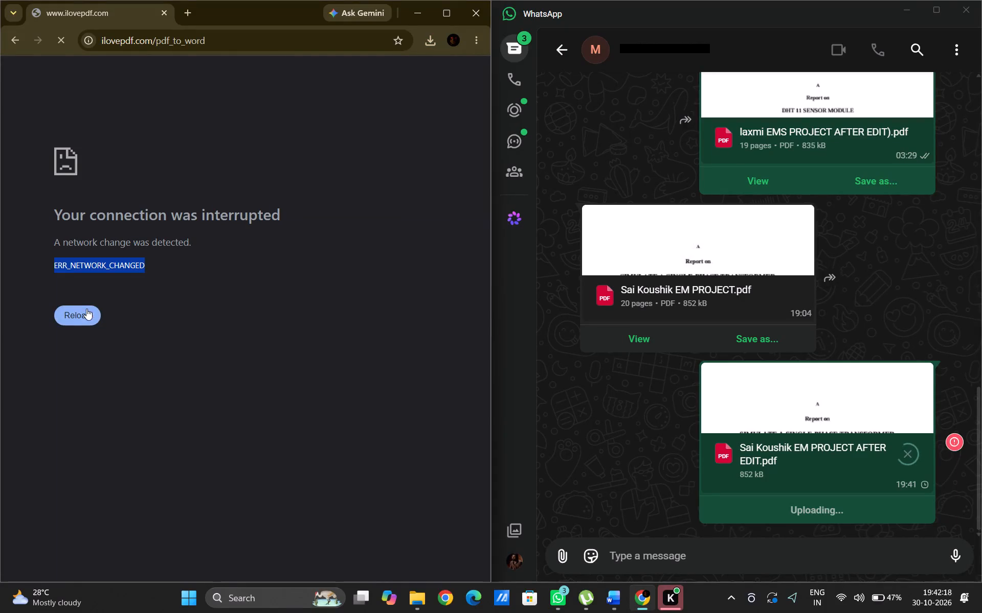
scroll(186, 287, down, 1)
Open the Windows quick settings to check the Wi-Fi connection.
click(837, 594)
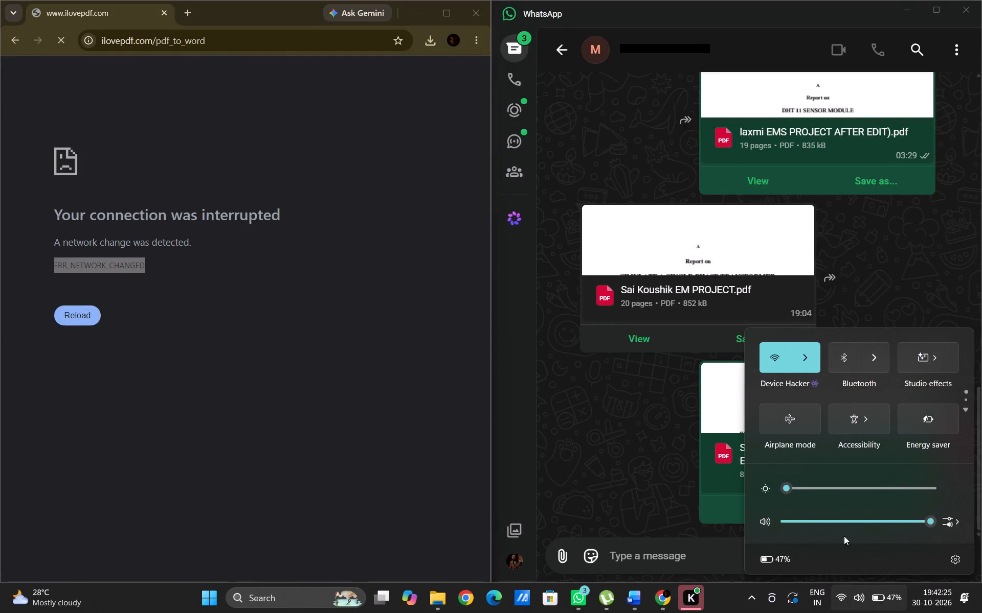
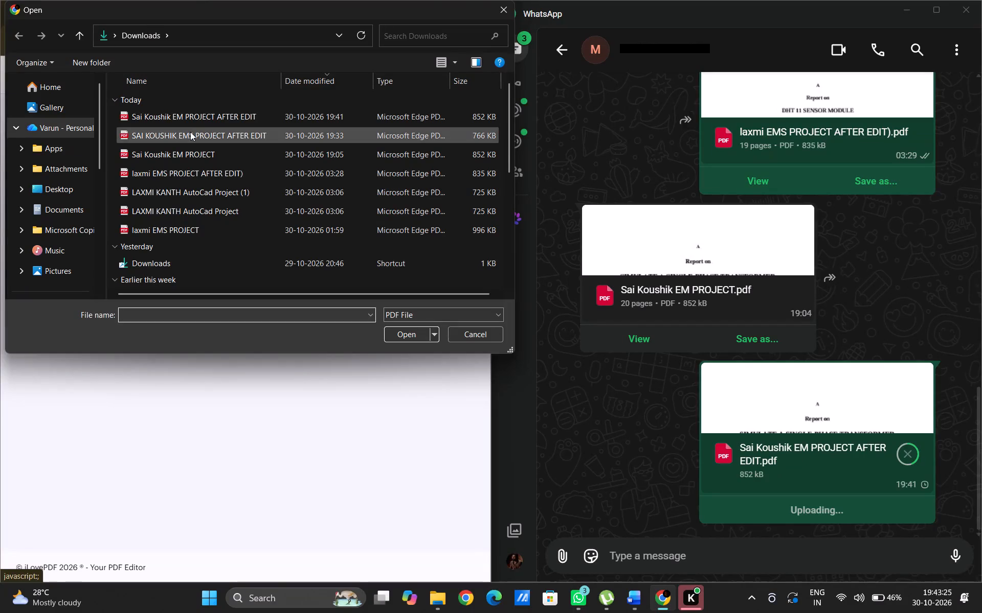
Upload the "EMS PROJECT AFTER EDIT" PDF from Downloads to the iLovePDF PDF to Word converter.
click(190, 132)
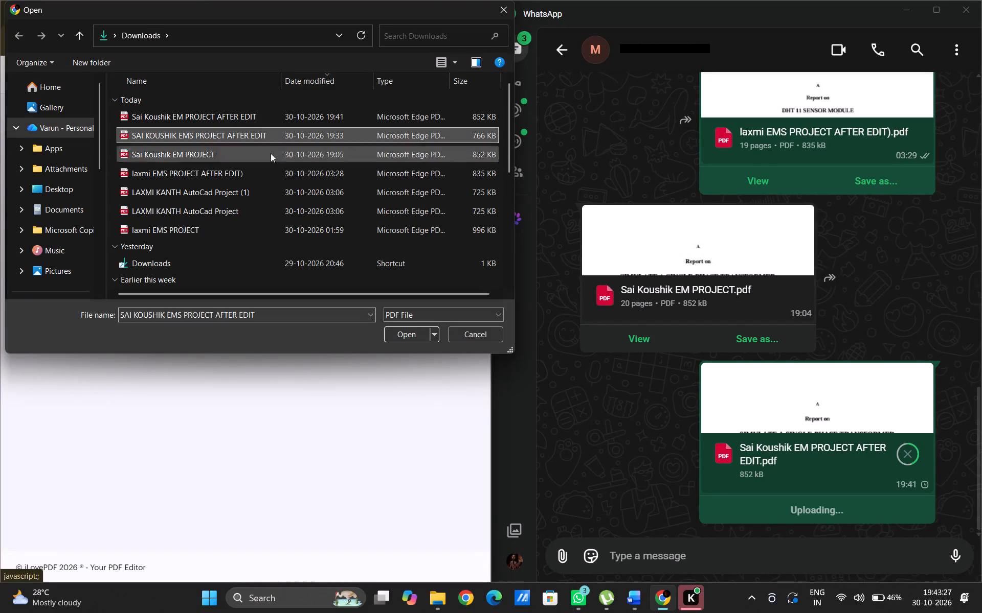
click(413, 328)
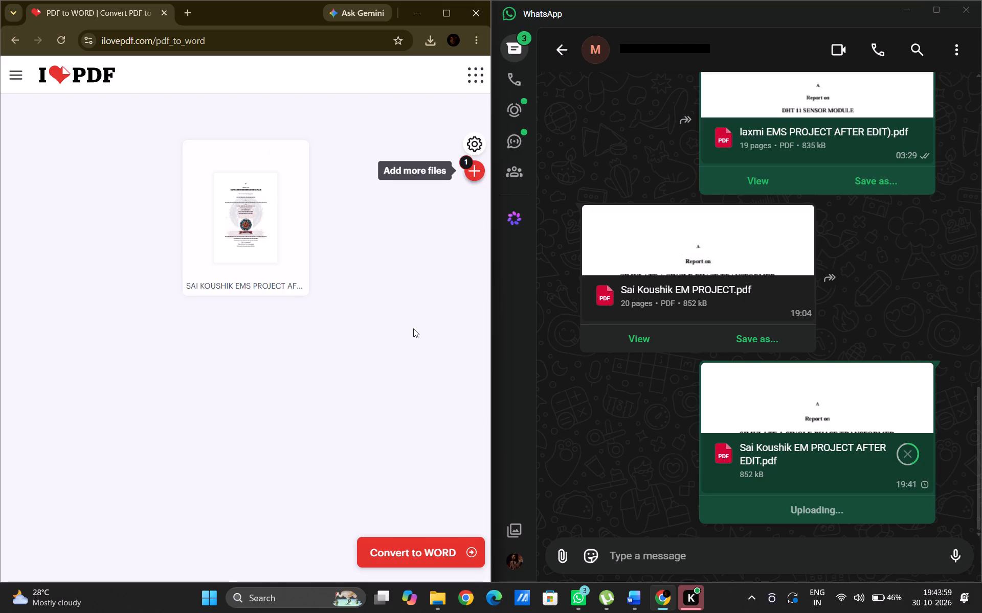
Convert the added "EMS PROJECT AFTER EDIT" PDF to a Word document.
click(434, 551)
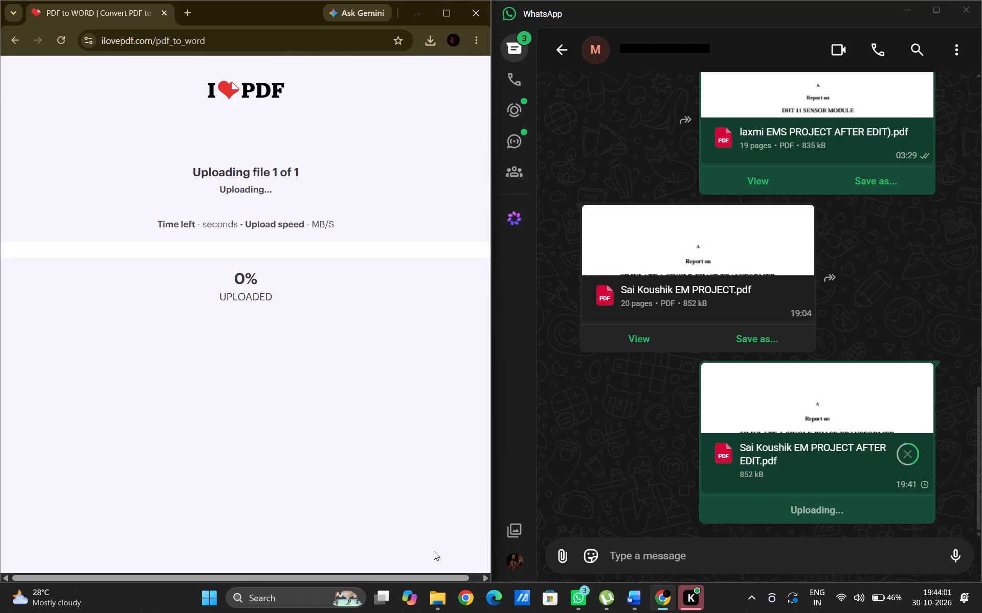